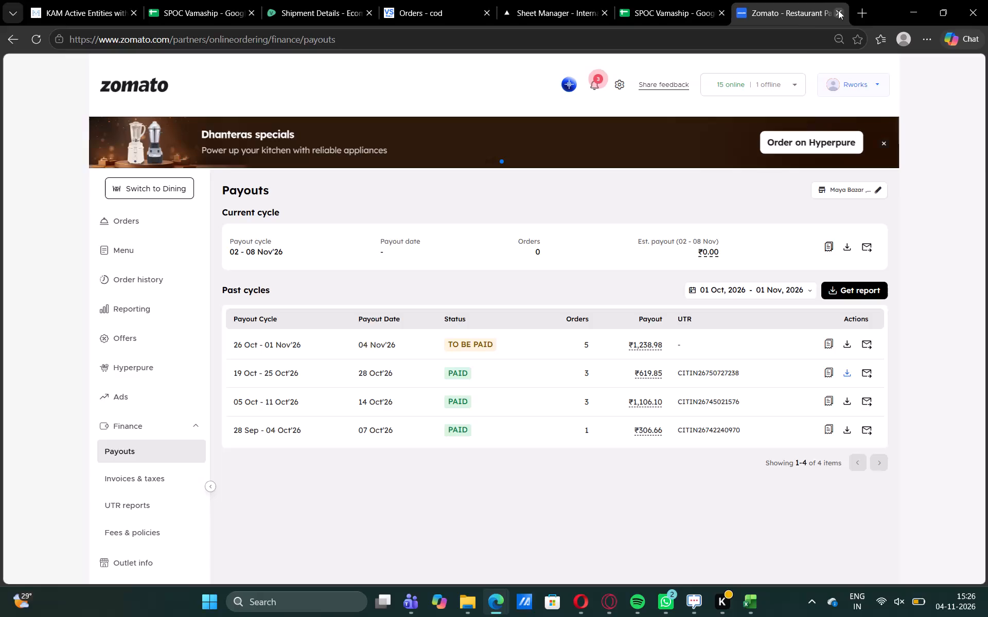
# Switch the payouts data to the Tarang restaurant in Chinar Park, Kolkata.
pyautogui.click(870, 192)
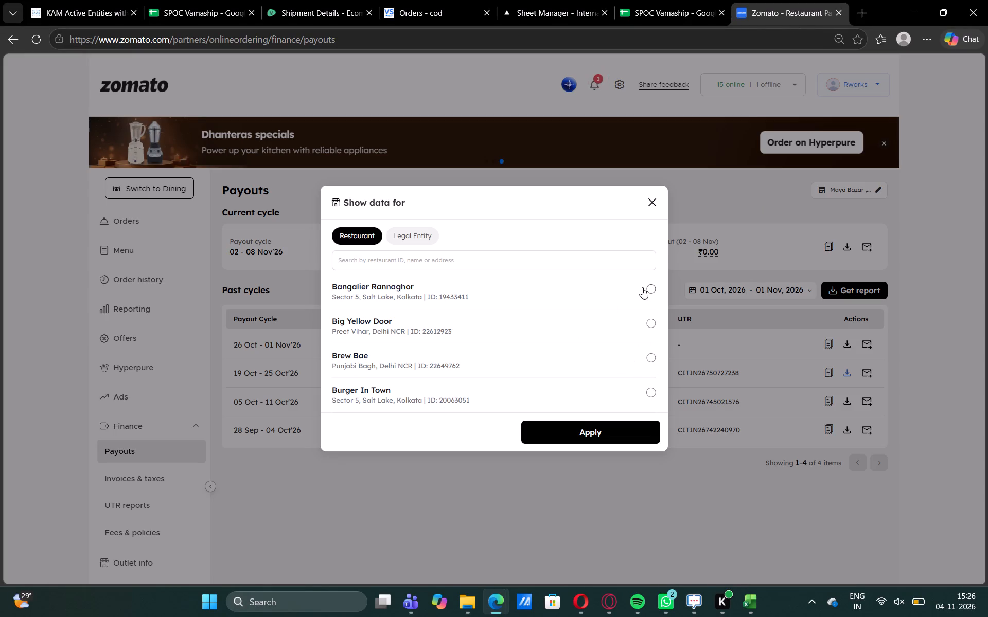
pyautogui.click(612, 264)
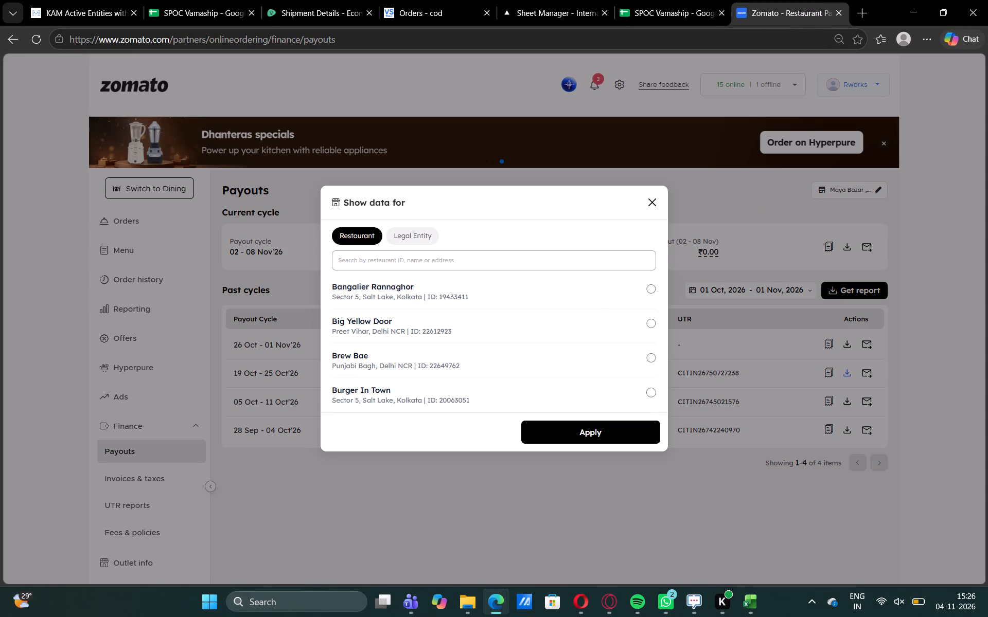
pyautogui.write('MR')
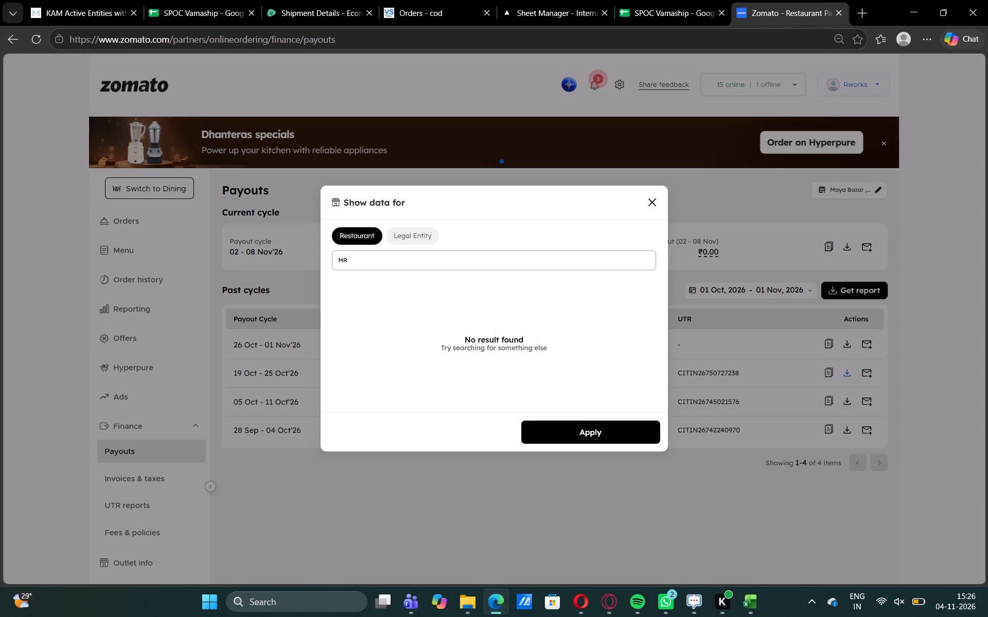
pyautogui.press('BackSpace')
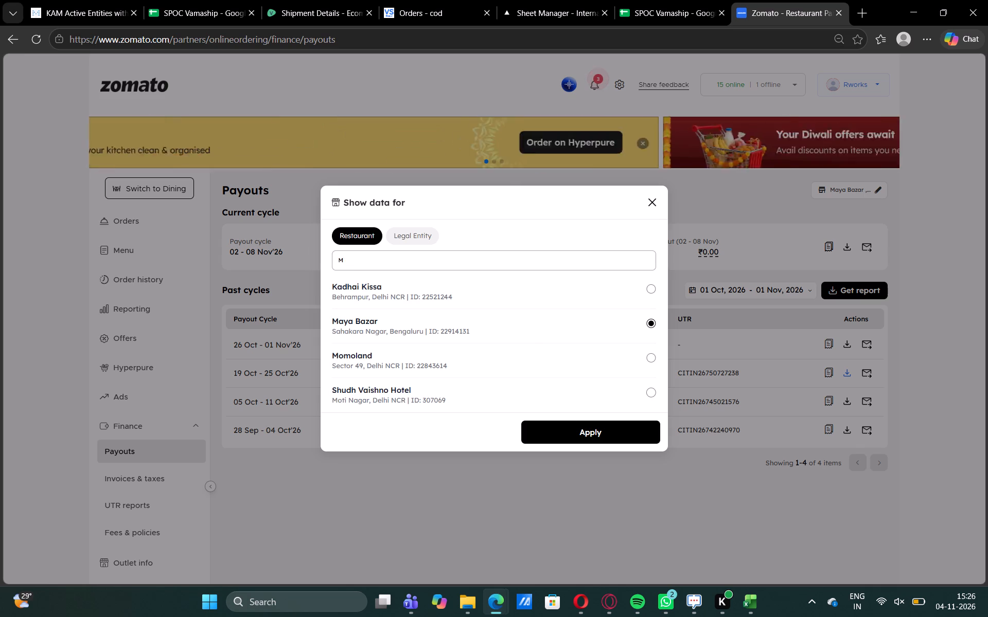
pyautogui.press('BackSpace')
pyautogui.write('TARA')
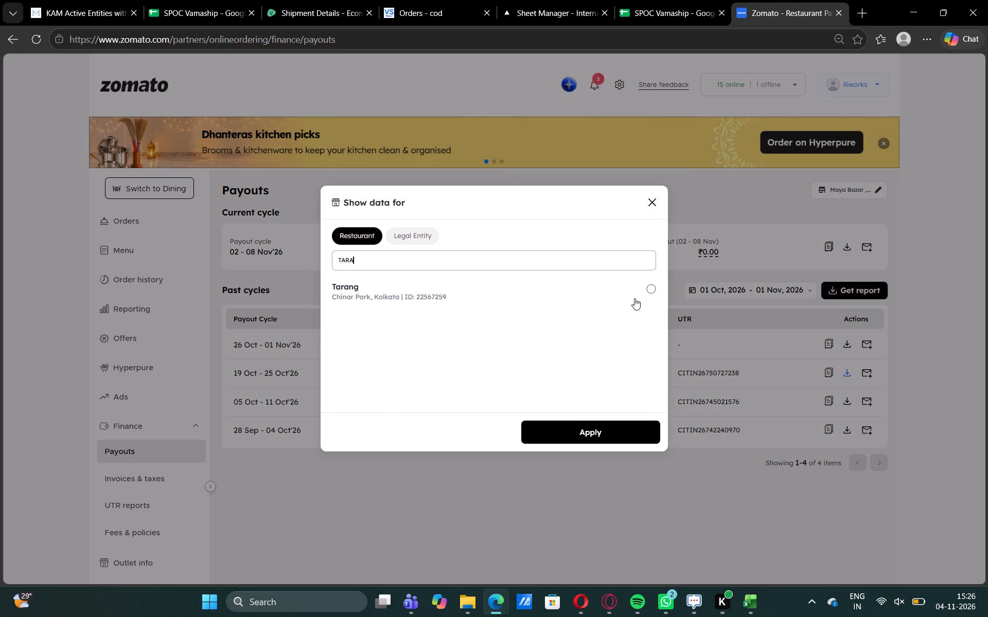
pyautogui.click(648, 289)
pyautogui.click(607, 425)
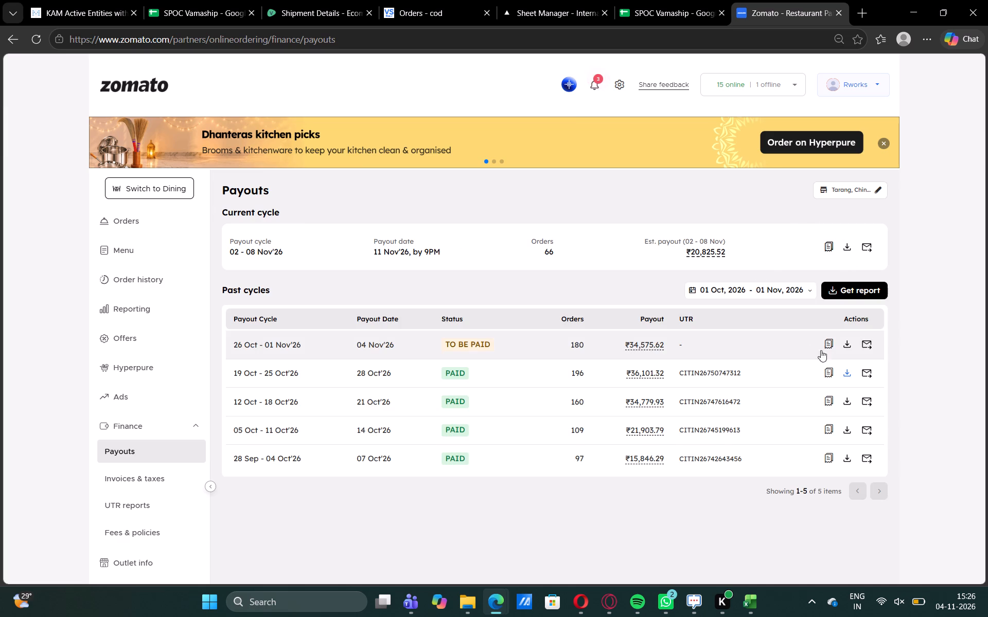
# Download Tarang's settlement report for the 26 Oct - 01 Nov'26 payout cycle.
pyautogui.click(847, 345)
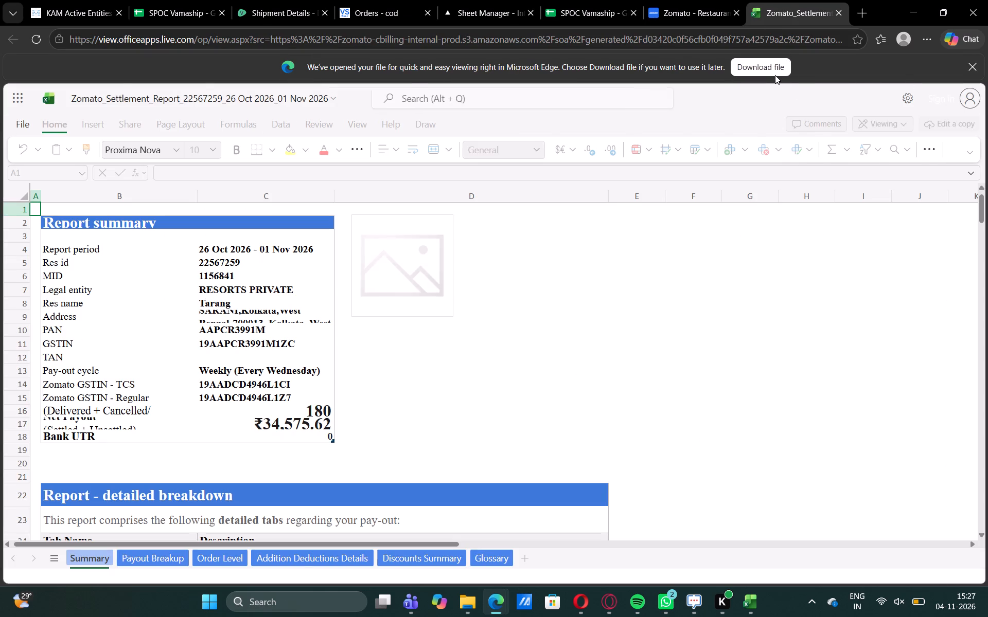
pyautogui.click(775, 75)
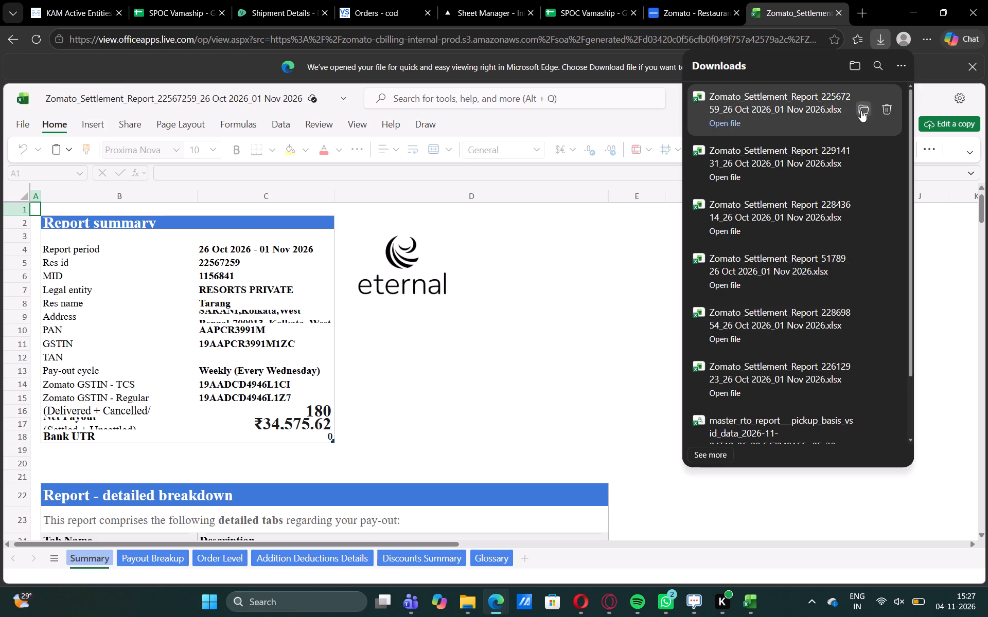
# Open the downloaded Tarang settlement report from its folder in Excel, enable editing and go to the Payout Breakup sheet.
pyautogui.click(861, 111)
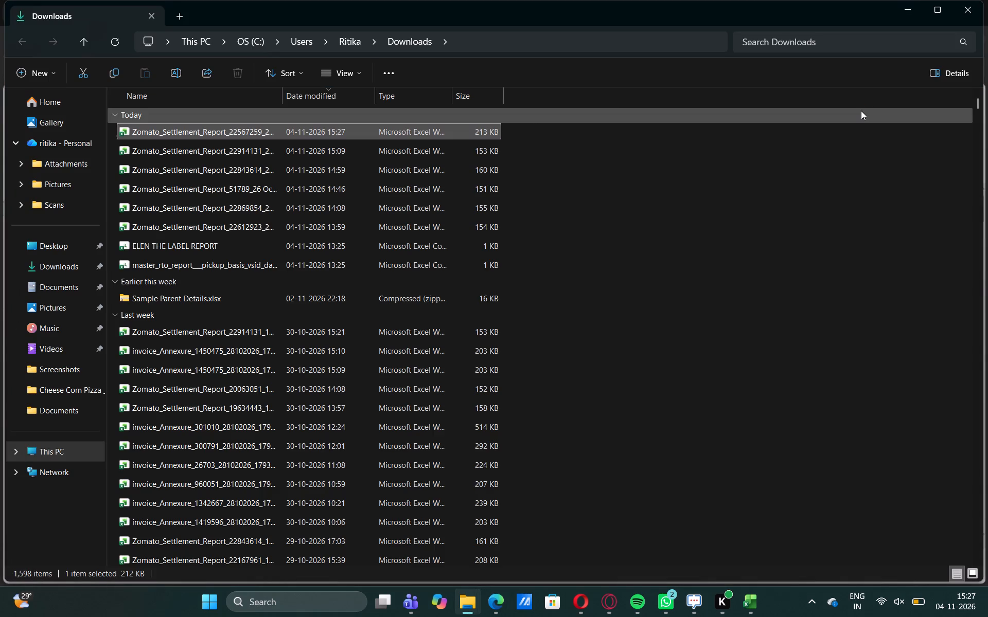
pyautogui.doubleClick(365, 135)
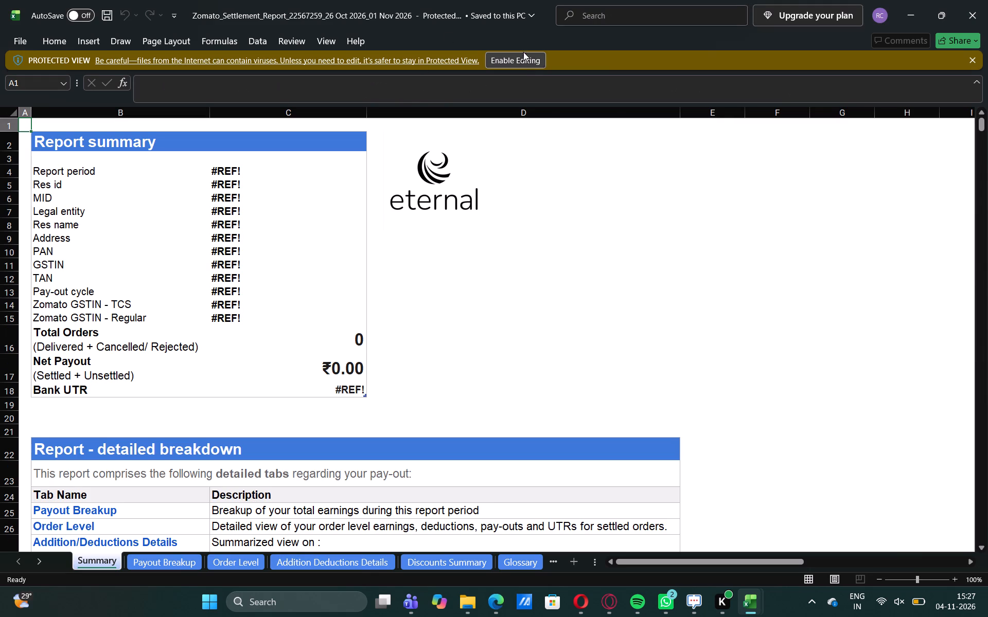
pyautogui.click(524, 59)
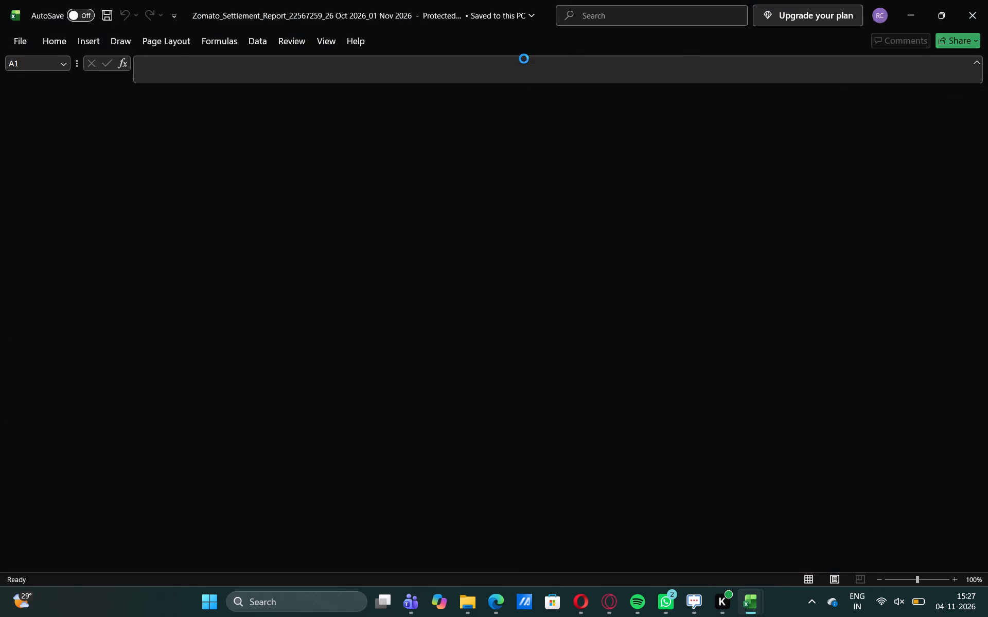
pyautogui.click(162, 566)
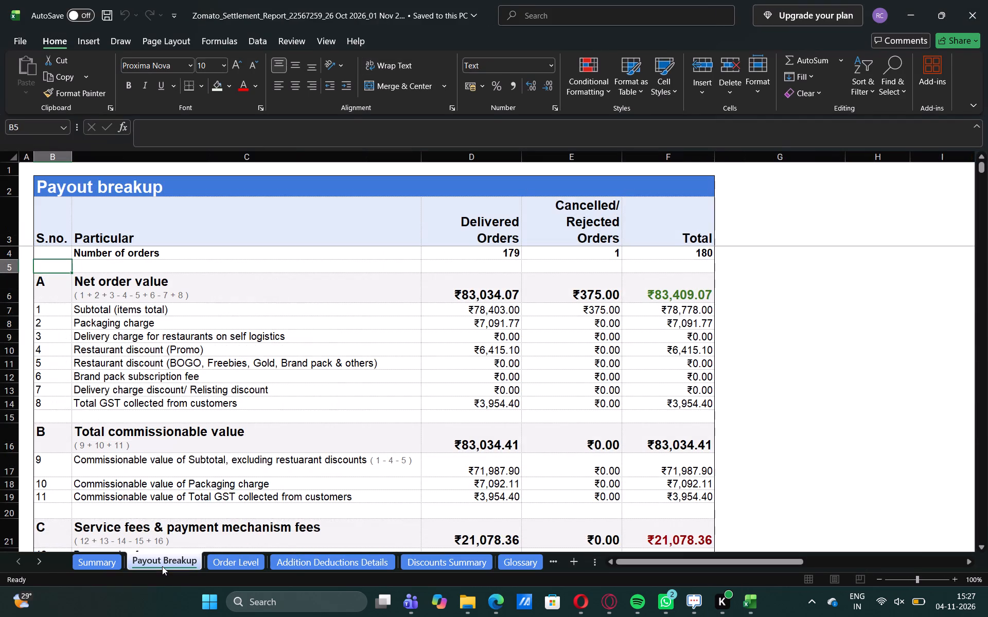
pyautogui.click(52, 255)
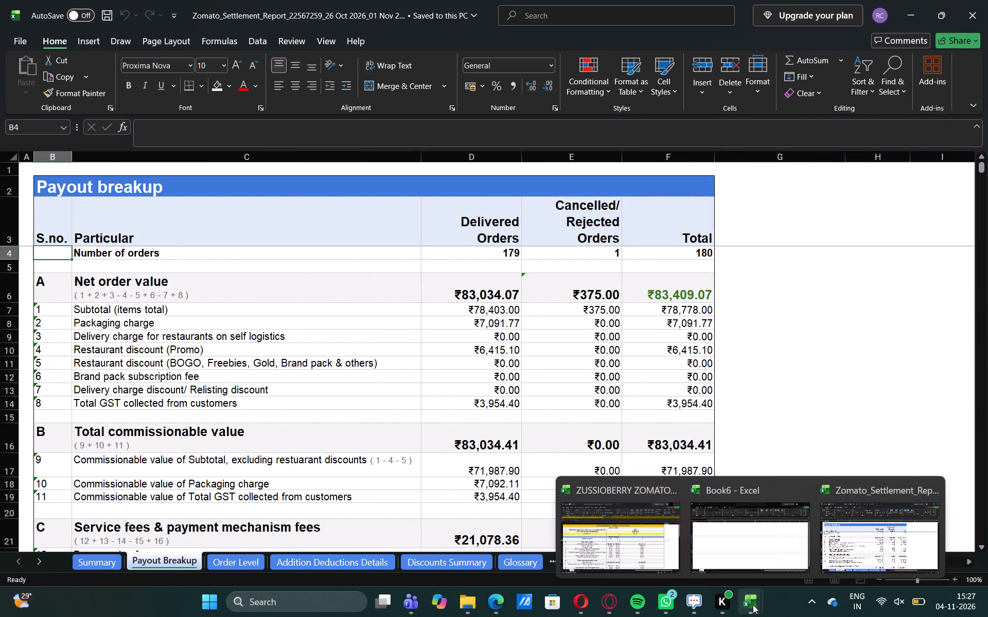
# Copy the header block in rows 1 to 7 of the ZUSSIOBERRY Zomato payout workbook into Book6 at cell A1.
pyautogui.click(657, 541)
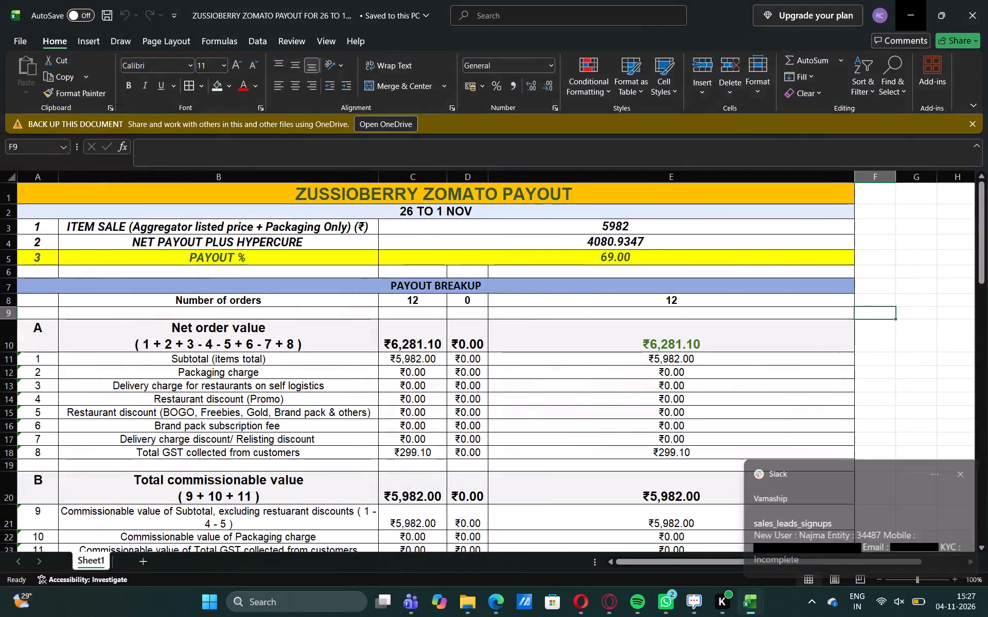
pyautogui.click(61, 191)
pyautogui.moveTo(61, 191); pyautogui.dragTo(72, 292)
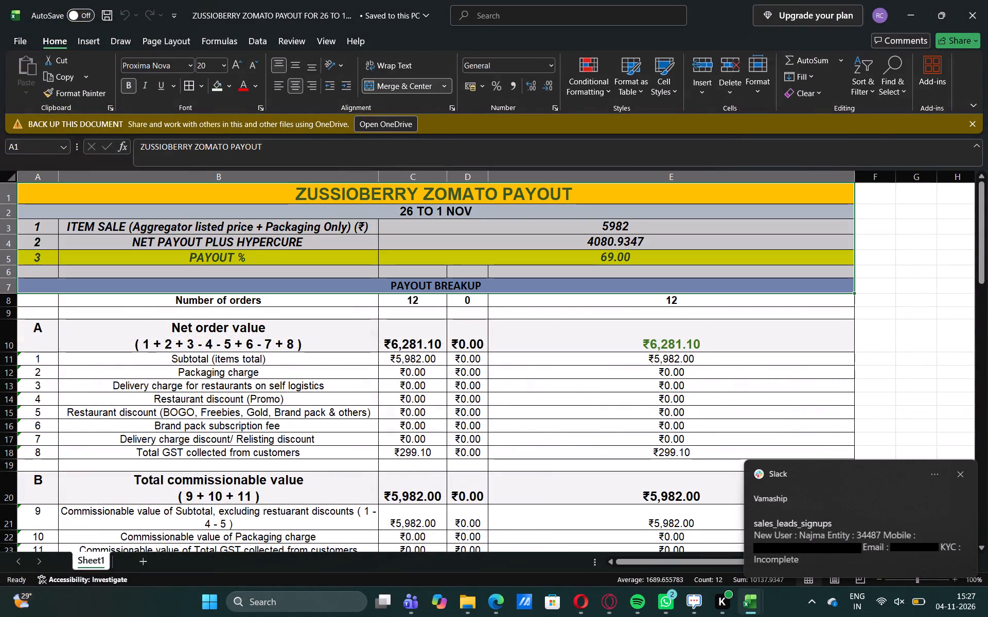
pyautogui.hotkey('ctrl', 'c')
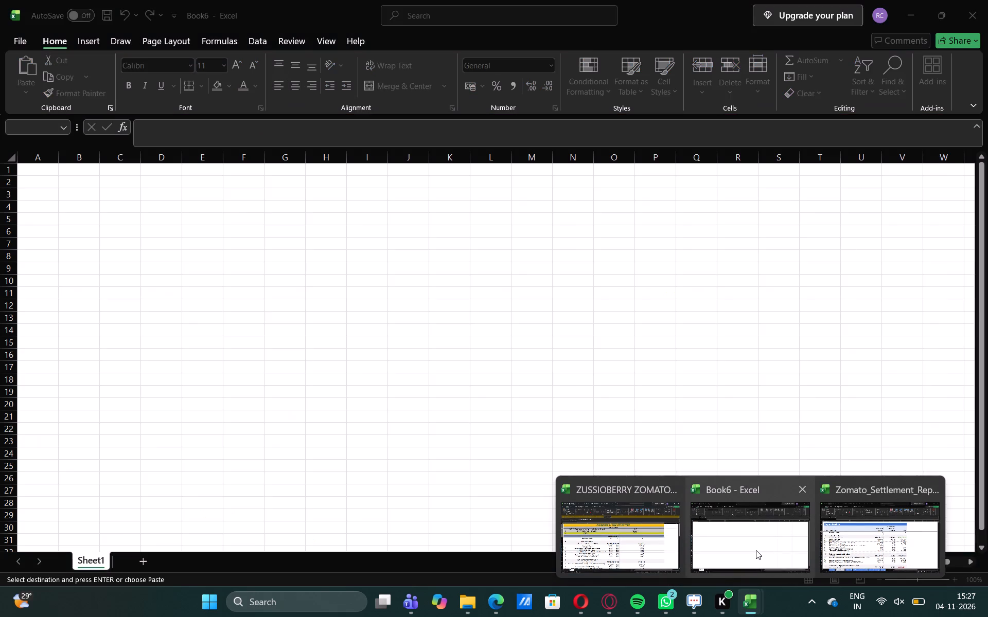
pyautogui.click(756, 550)
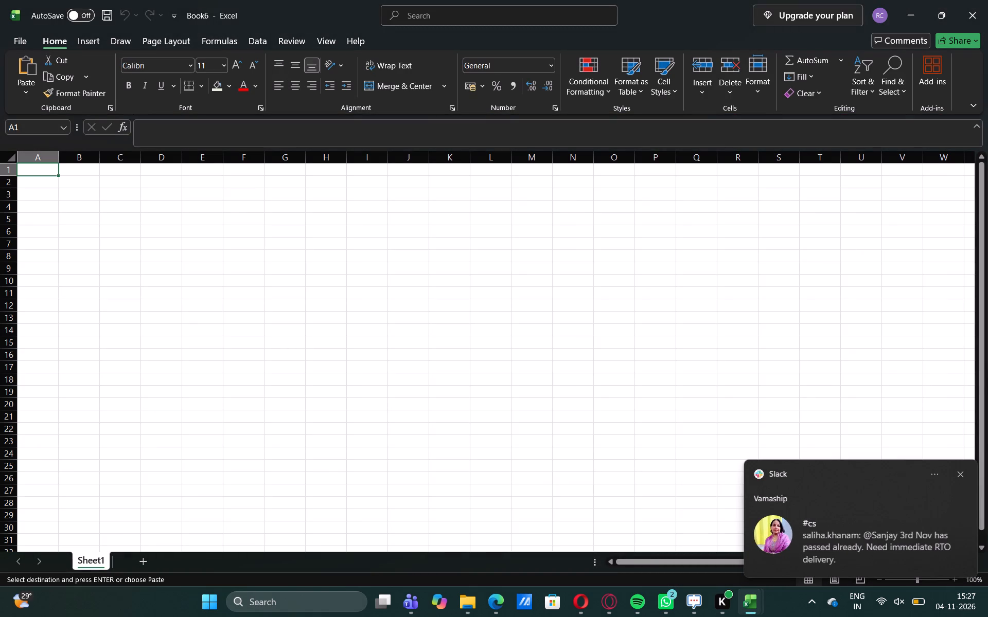
pyautogui.hotkey('ctrl', 'v')
# Widen columns E and B in Book6 so the payout title and the row labels fit in full.
pyautogui.click(274, 229)
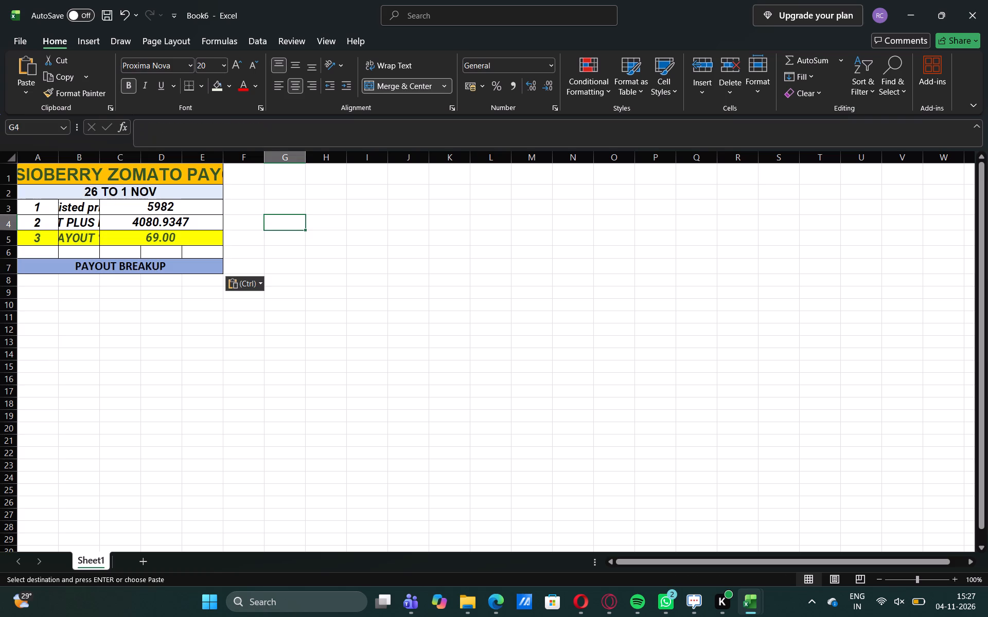
pyautogui.moveTo(223, 158); pyautogui.dragTo(531, 121)
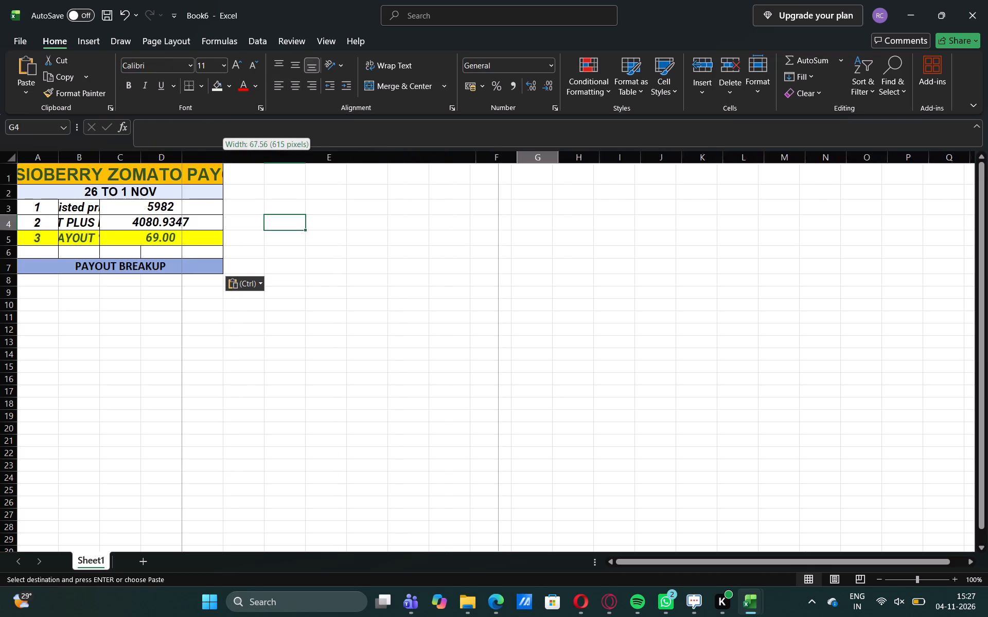
pyautogui.moveTo(531, 121); pyautogui.dragTo(800, 130)
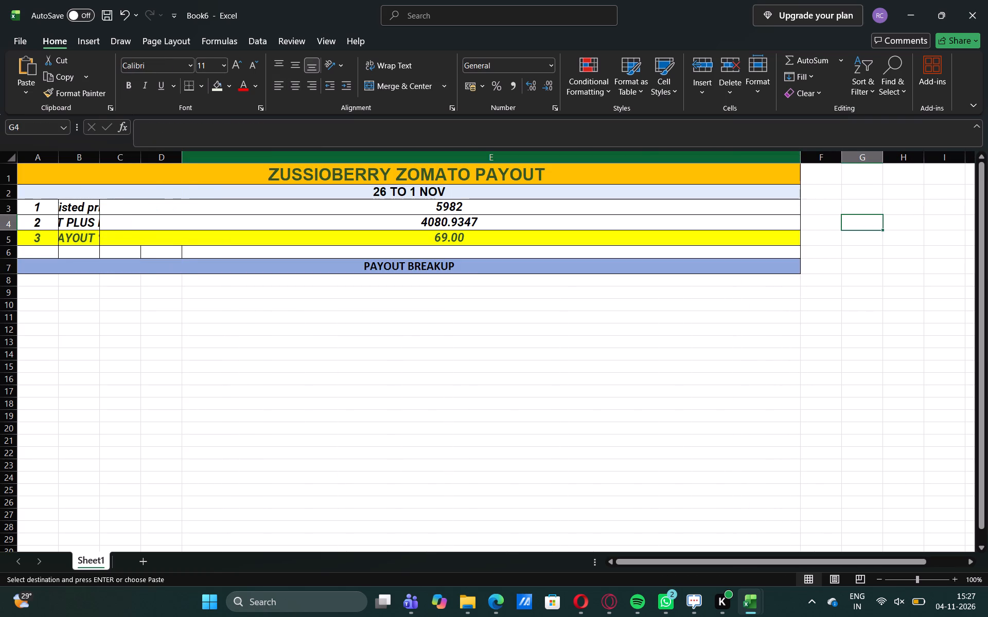
pyautogui.moveTo(98, 155); pyautogui.dragTo(260, 164)
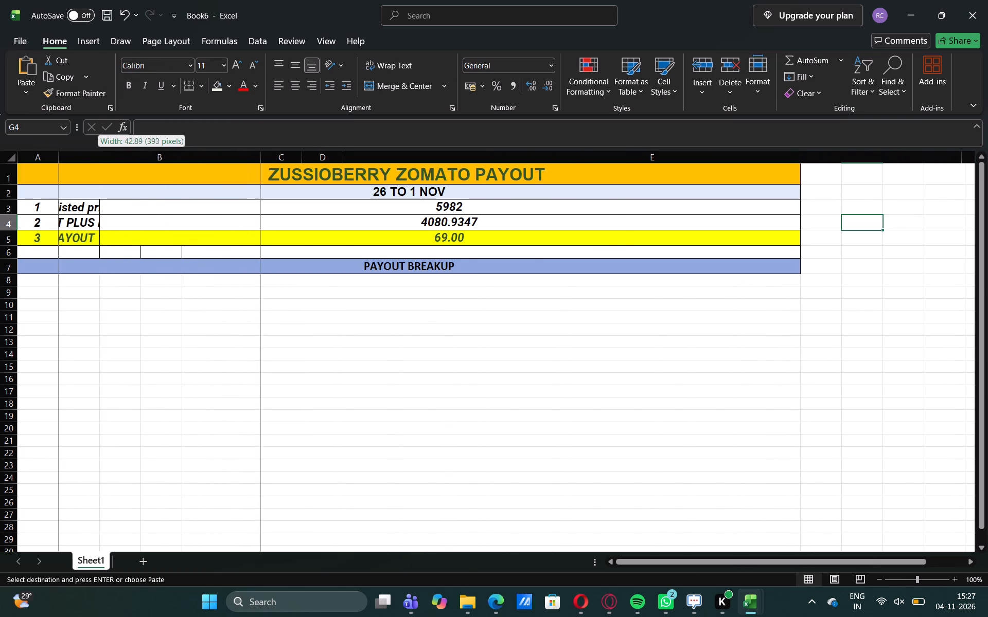
pyautogui.moveTo(260, 164); pyautogui.dragTo(260, 164)
pyautogui.moveTo(262, 156); pyautogui.dragTo(338, 155)
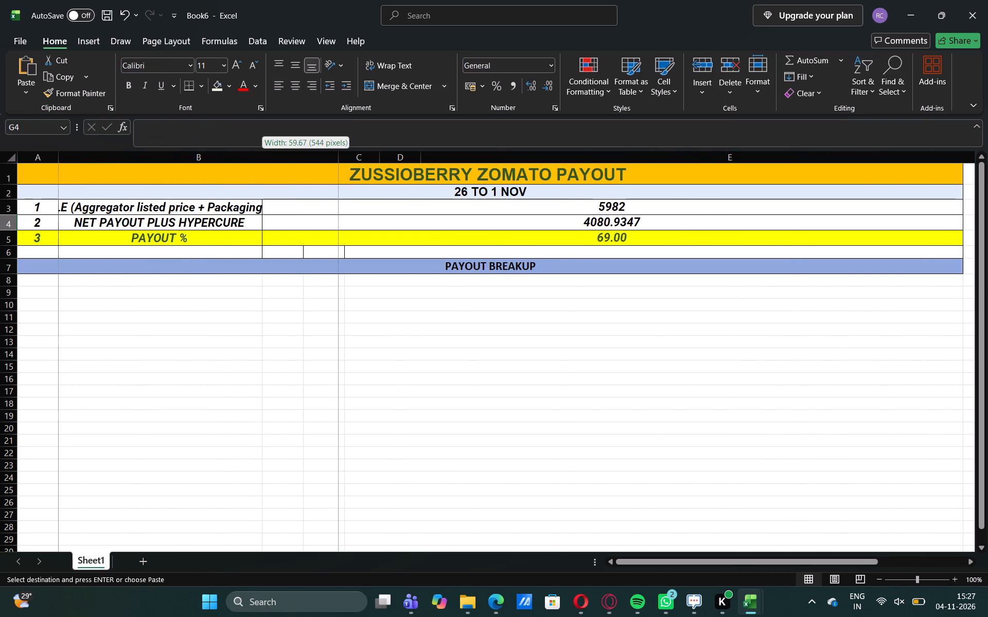
pyautogui.moveTo(338, 155); pyautogui.dragTo(338, 155)
pyautogui.moveTo(338, 155); pyautogui.dragTo(394, 157)
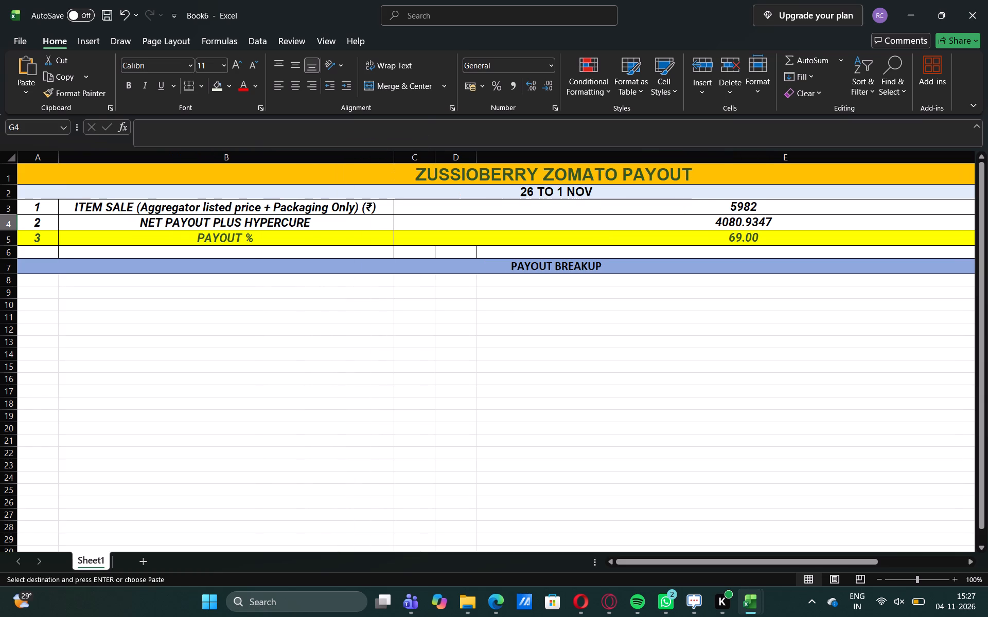
# Replace the title in row 1 with TARANG ZOMATO PAYOUT.
pyautogui.click(464, 177)
pyautogui.press('BackSpace')
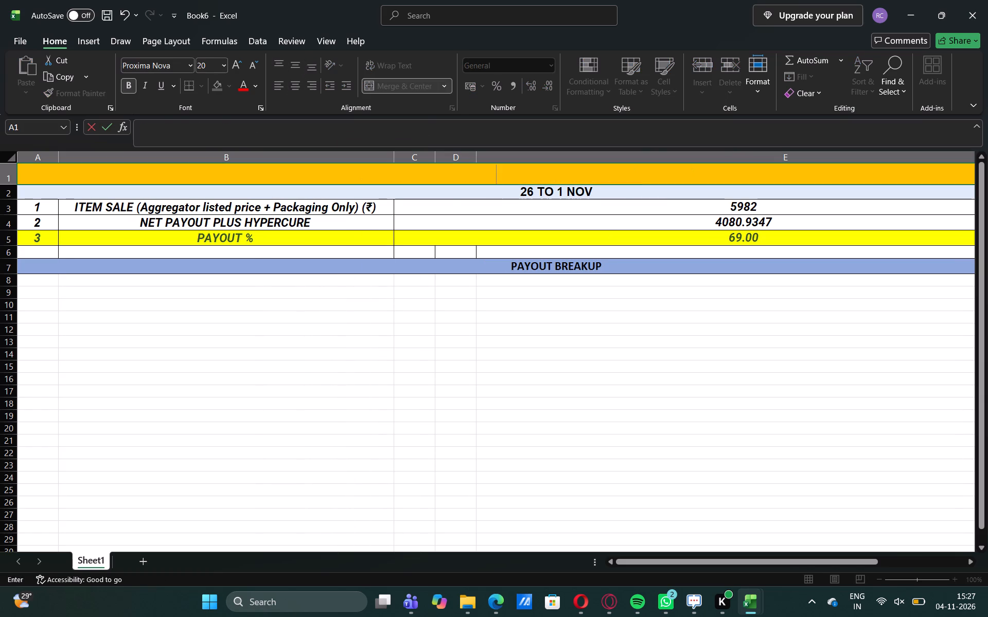
pyautogui.write('TARANG ZOMATO PAYOUT')
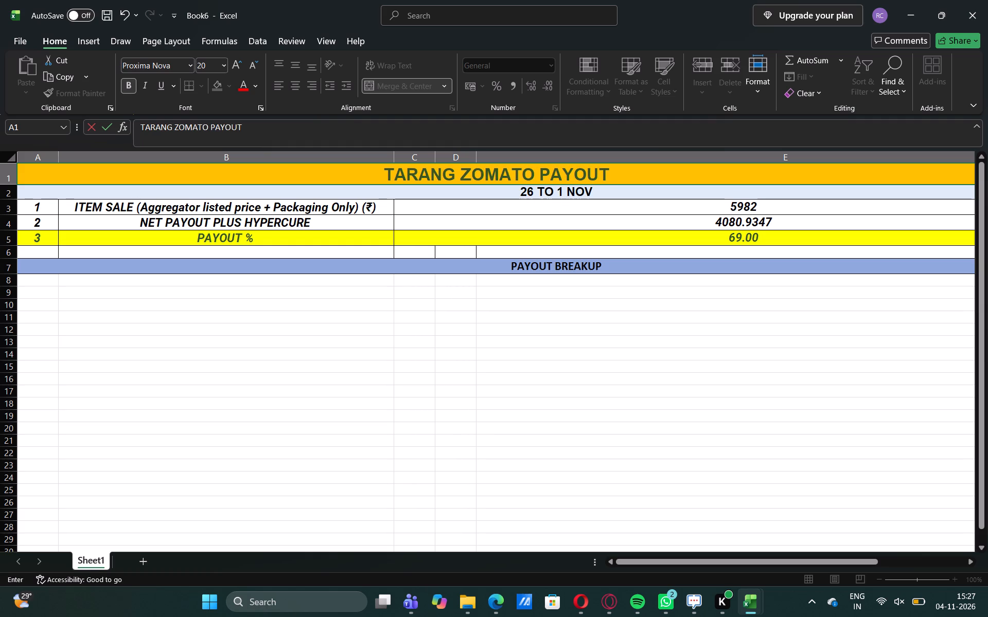
pyautogui.click(34, 284)
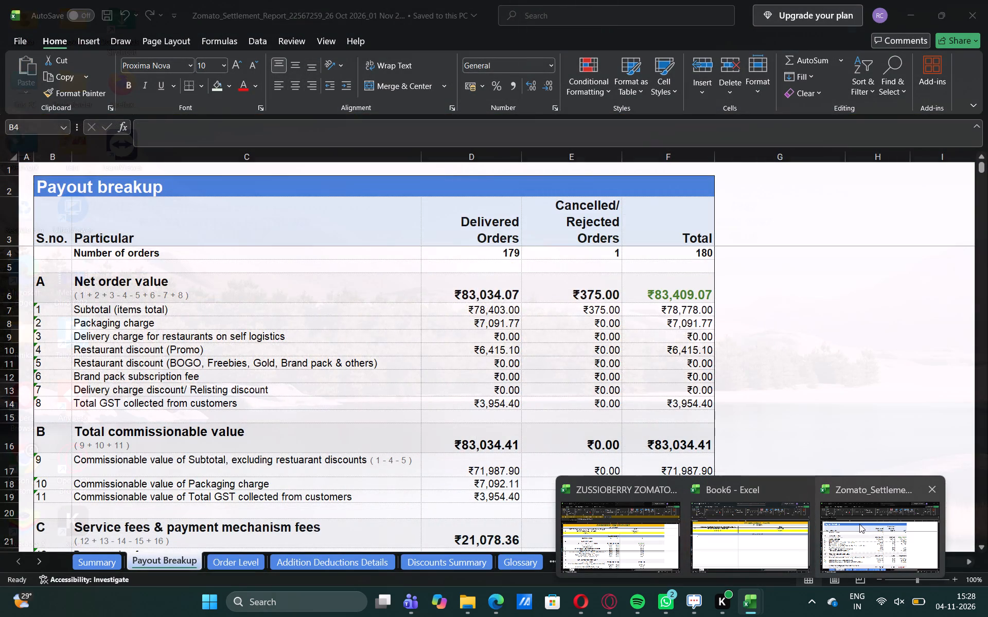
# Copy the Payout Breakup rows from Number of orders through Net Payout (B4 to F64) into Book6 at cell A8.
pyautogui.click(880, 535)
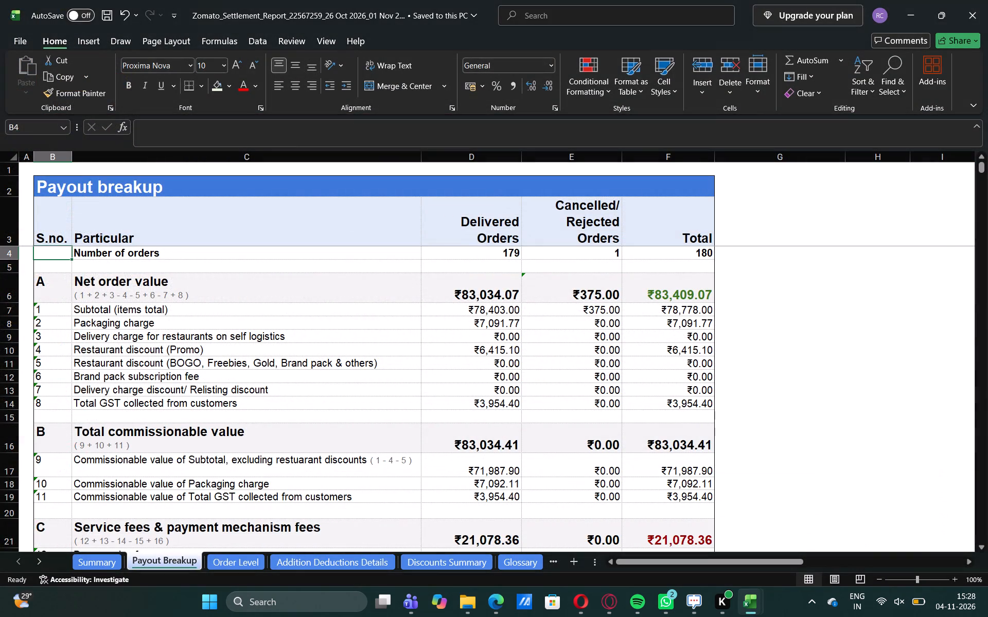
pyautogui.moveTo(64, 253); pyautogui.dragTo(317, 273)
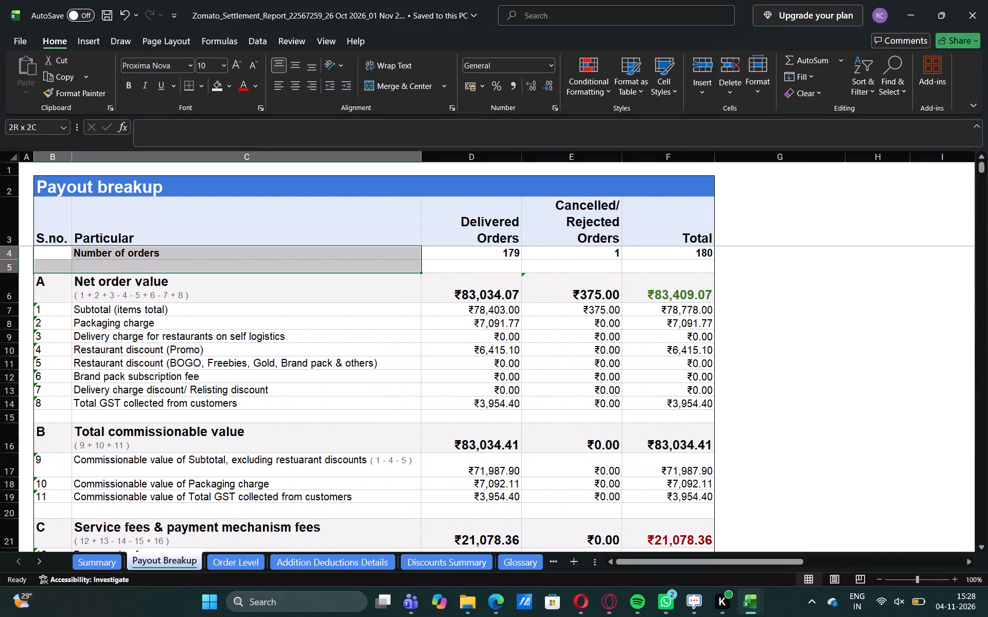
pyautogui.moveTo(317, 273); pyautogui.dragTo(677, 552)
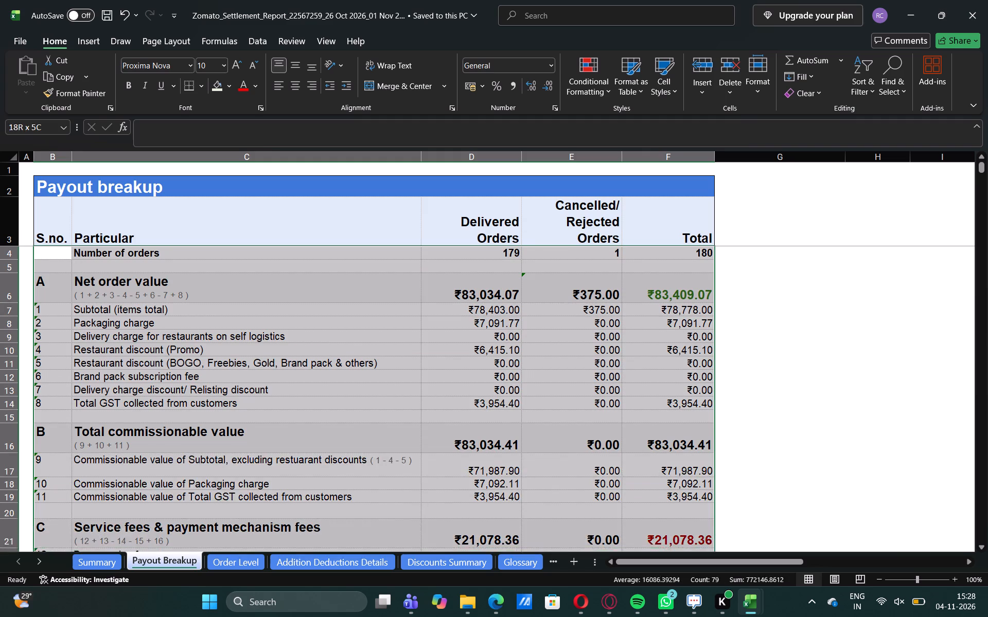
pyautogui.moveTo(677, 552); pyautogui.dragTo(678, 557)
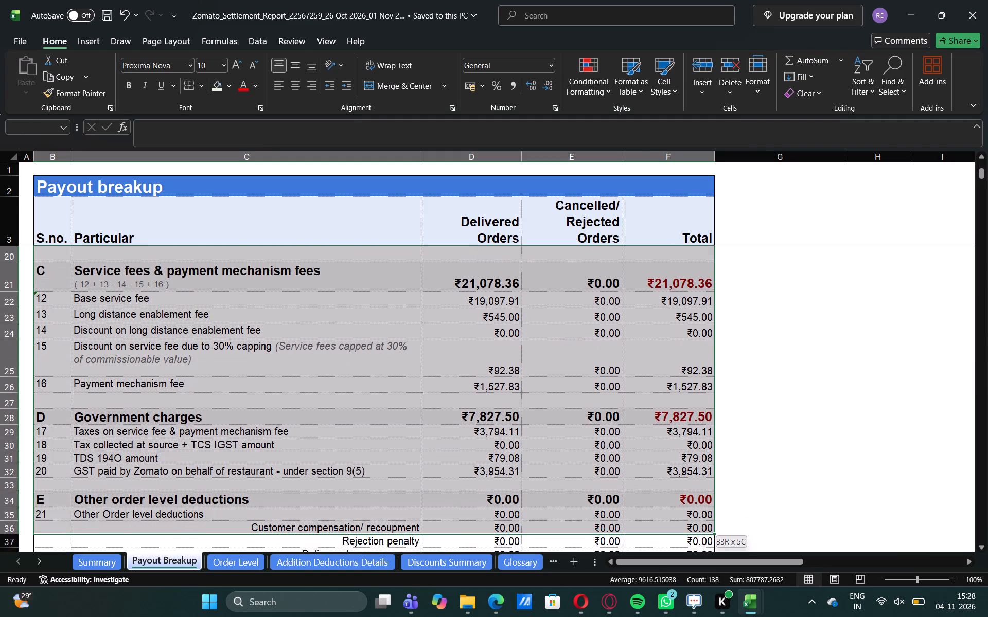
pyautogui.moveTo(678, 557); pyautogui.dragTo(651, 564)
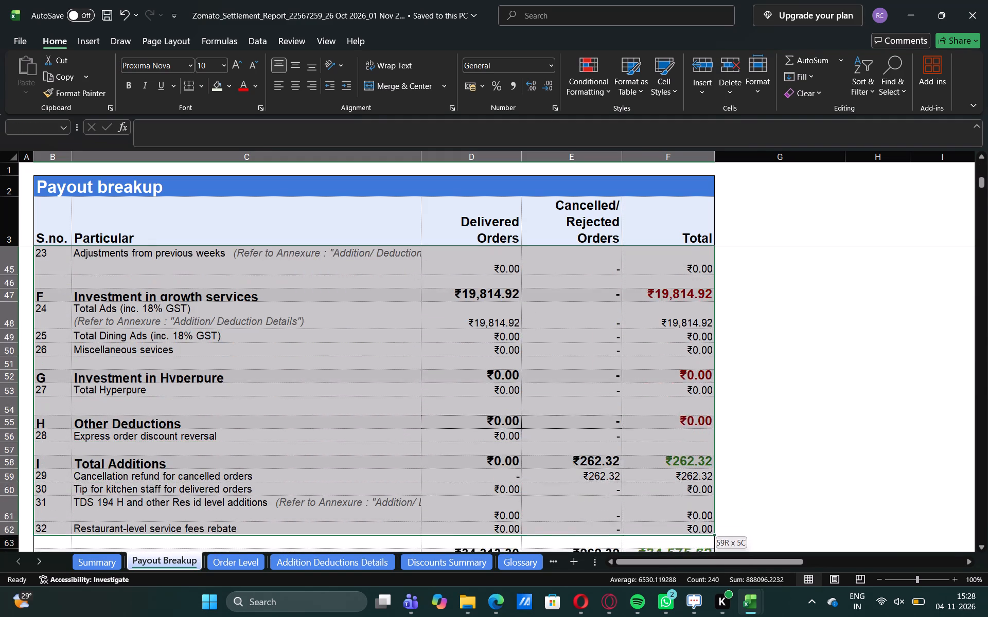
pyautogui.moveTo(651, 564); pyautogui.dragTo(652, 443)
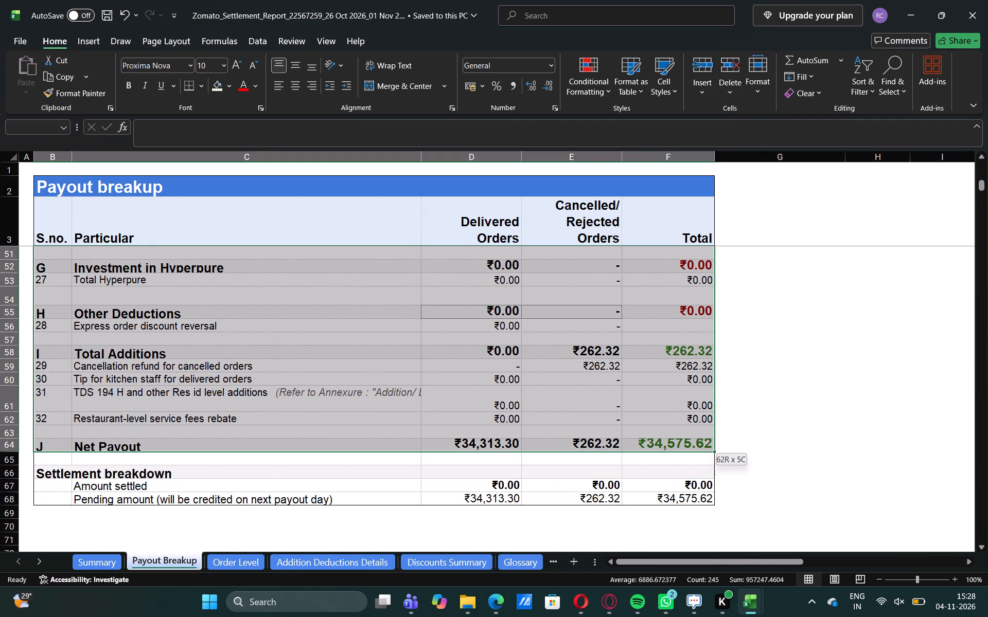
pyautogui.moveTo(652, 443); pyautogui.dragTo(653, 443)
pyautogui.hotkey('ctrl', 'c')
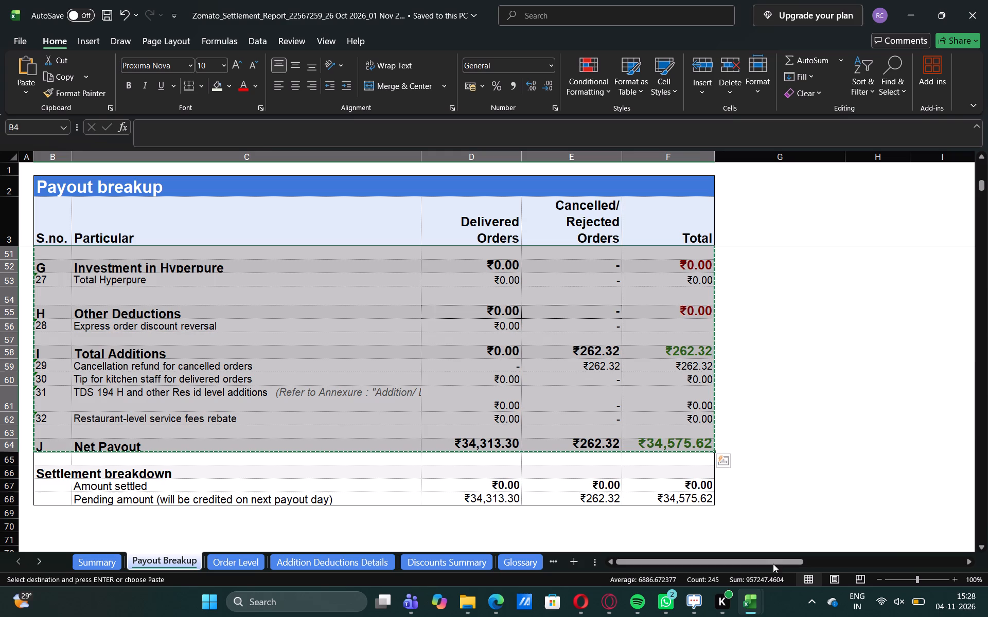
pyautogui.click(745, 548)
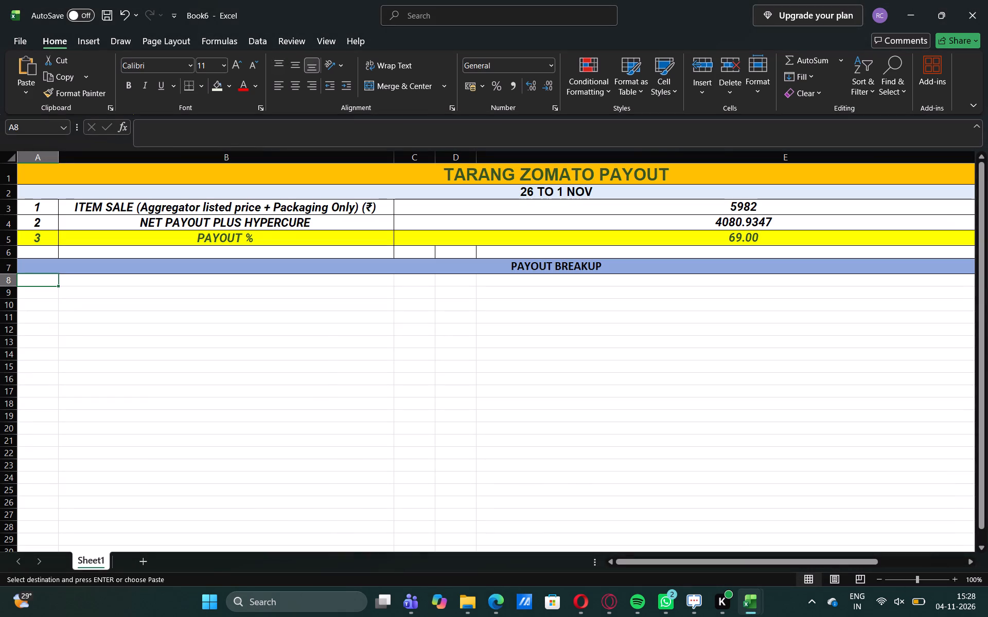
pyautogui.hotkey('ctrl', 'v')
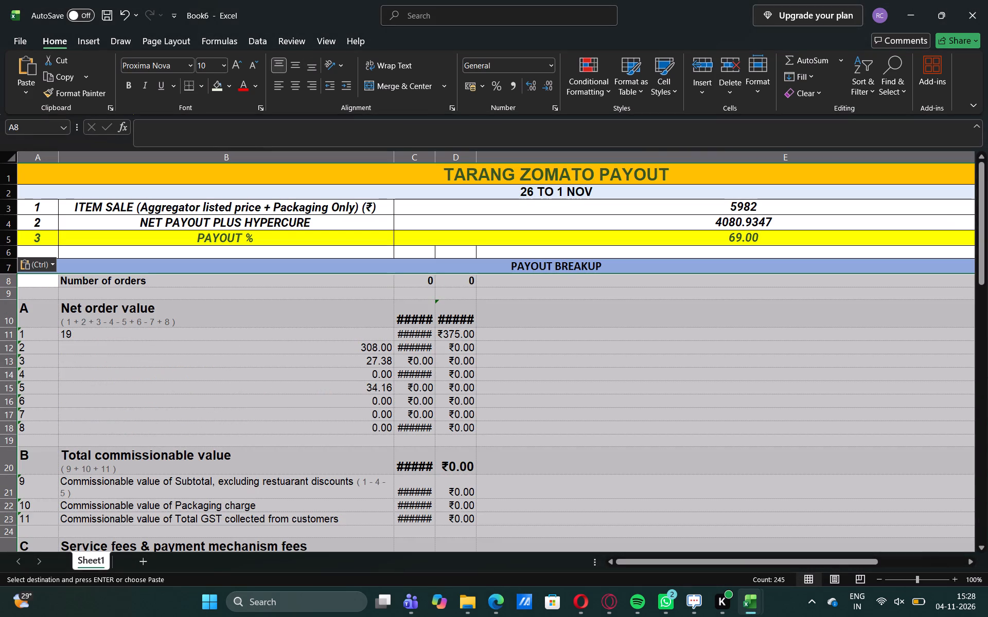
# Paste the copied Payout Breakup rows again at cell A8, as values only.
pyautogui.rightClick(49, 281)
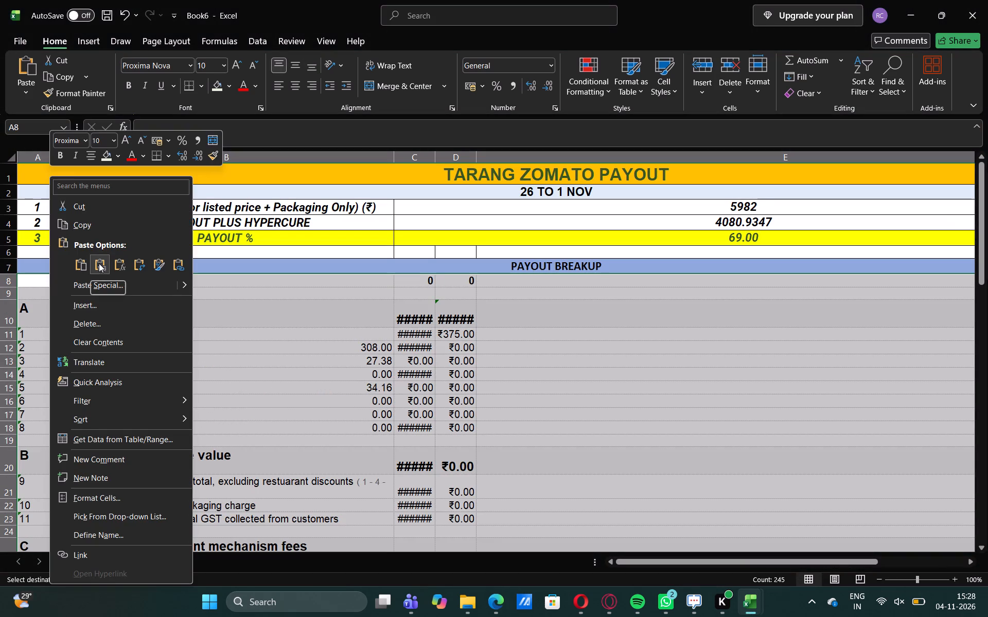
pyautogui.click(99, 264)
pyautogui.click(553, 312)
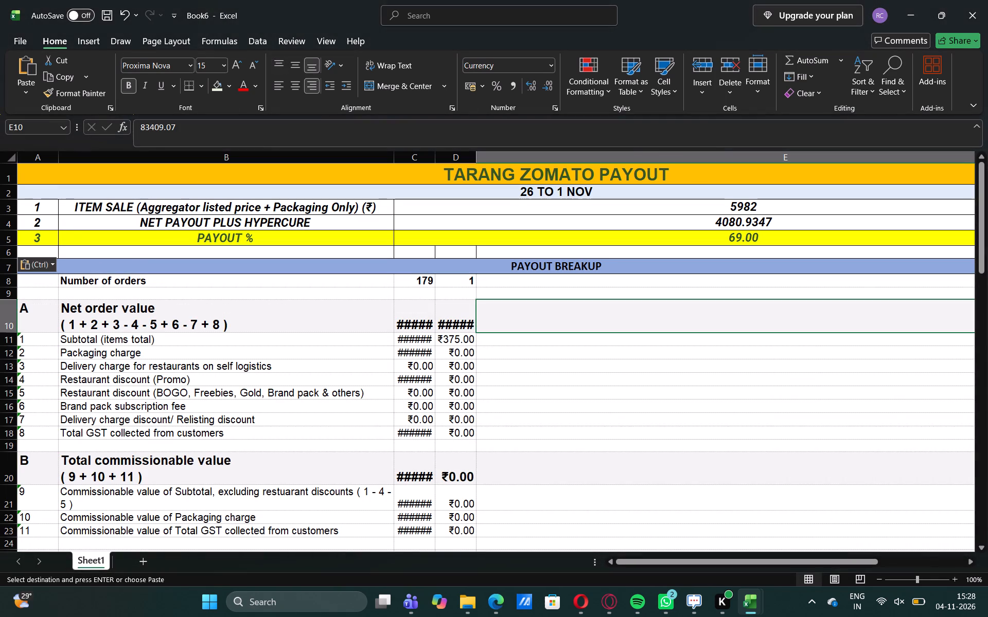
# Widen columns C and D so the rupee amounts show in full.
pyautogui.moveTo(436, 156); pyautogui.dragTo(469, 156)
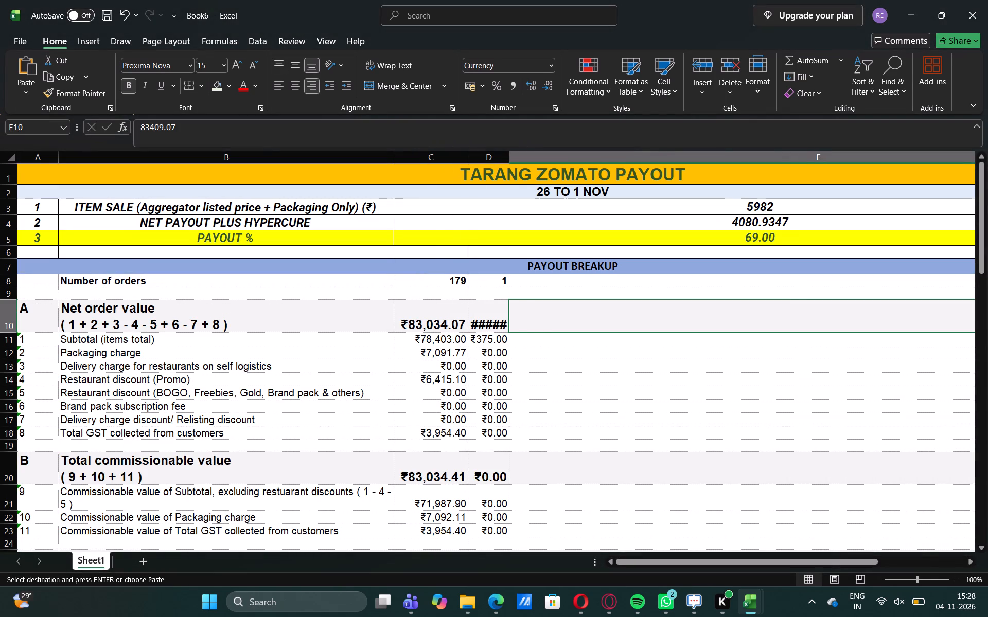
pyautogui.moveTo(509, 154); pyautogui.dragTo(538, 153)
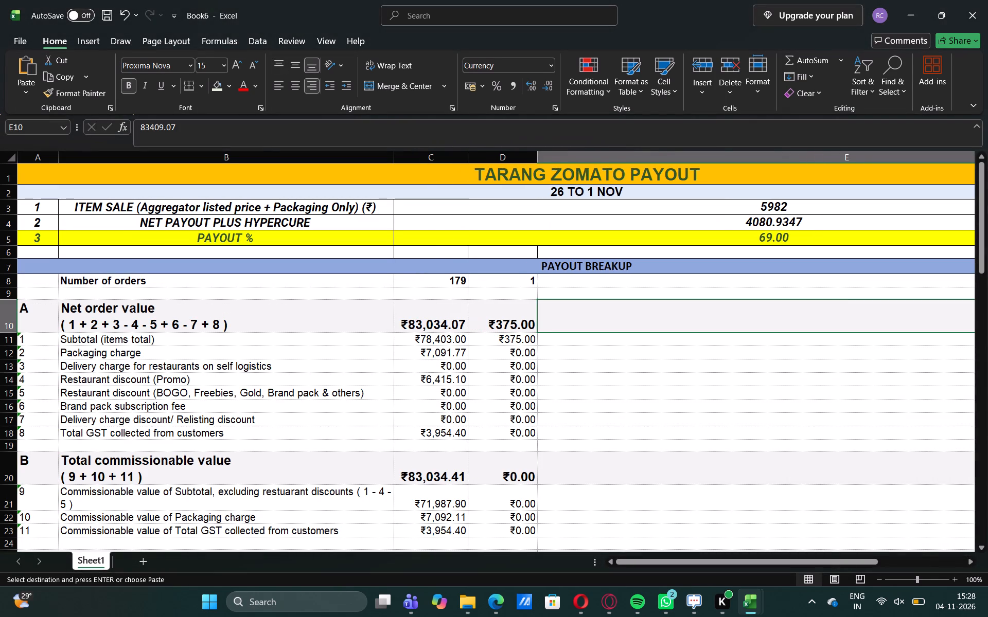
# Centre the contents of the whole payout sheet horizontally, from the title in row 1 through Net Payout in row 68.
pyautogui.click(292, 172)
pyautogui.moveTo(292, 172); pyautogui.dragTo(271, 426)
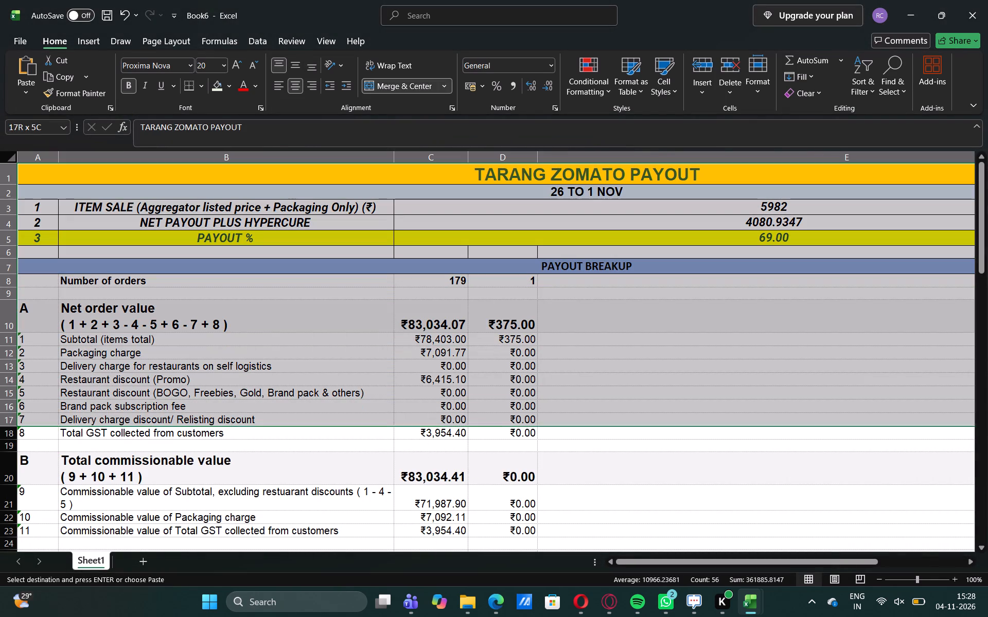
pyautogui.moveTo(271, 426); pyautogui.dragTo(304, 616)
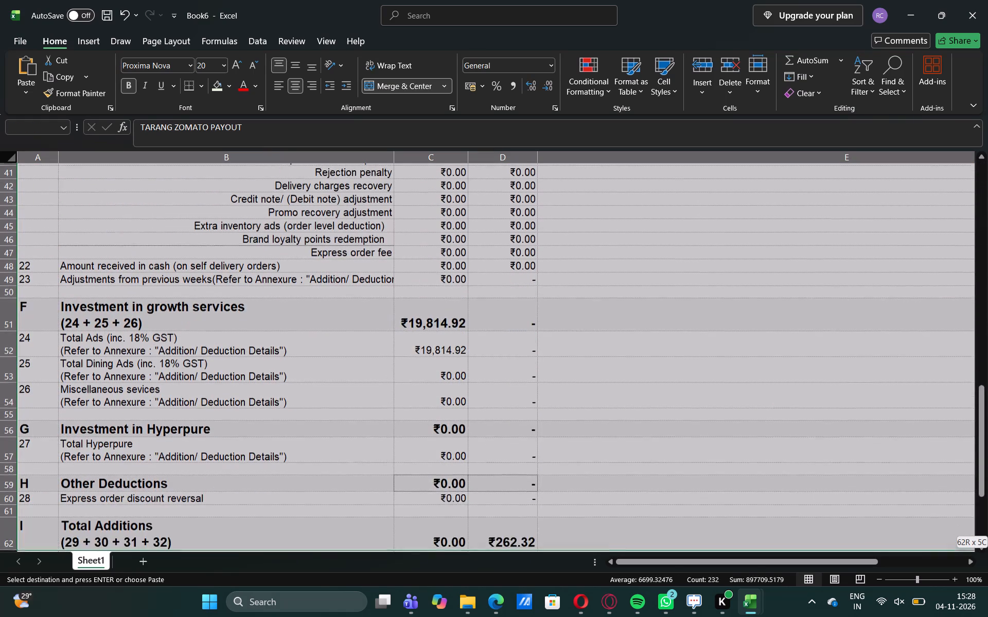
pyautogui.moveTo(304, 616); pyautogui.dragTo(288, 541)
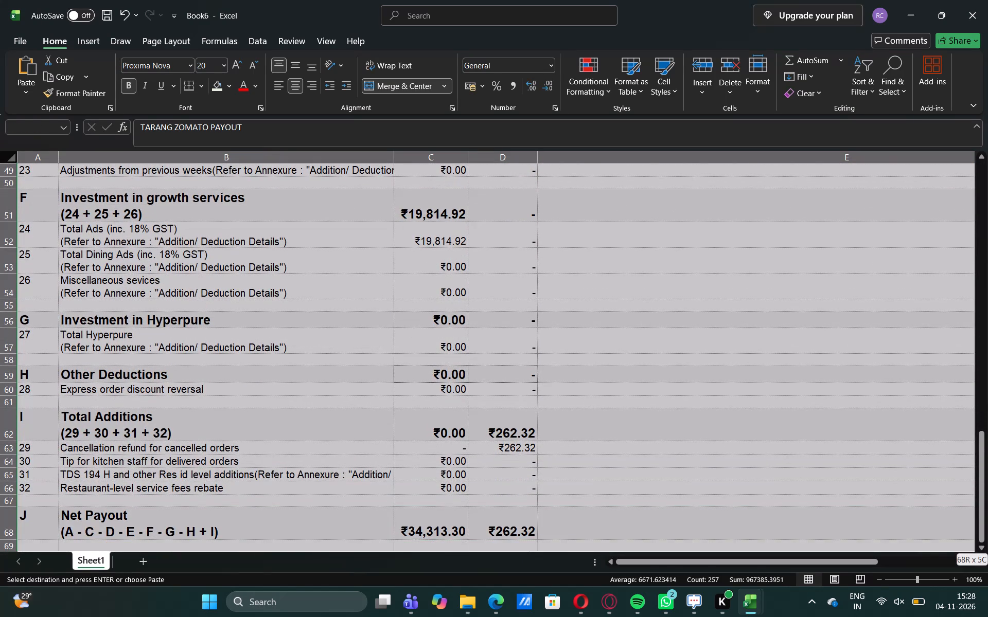
pyautogui.moveTo(288, 541); pyautogui.dragTo(287, 528)
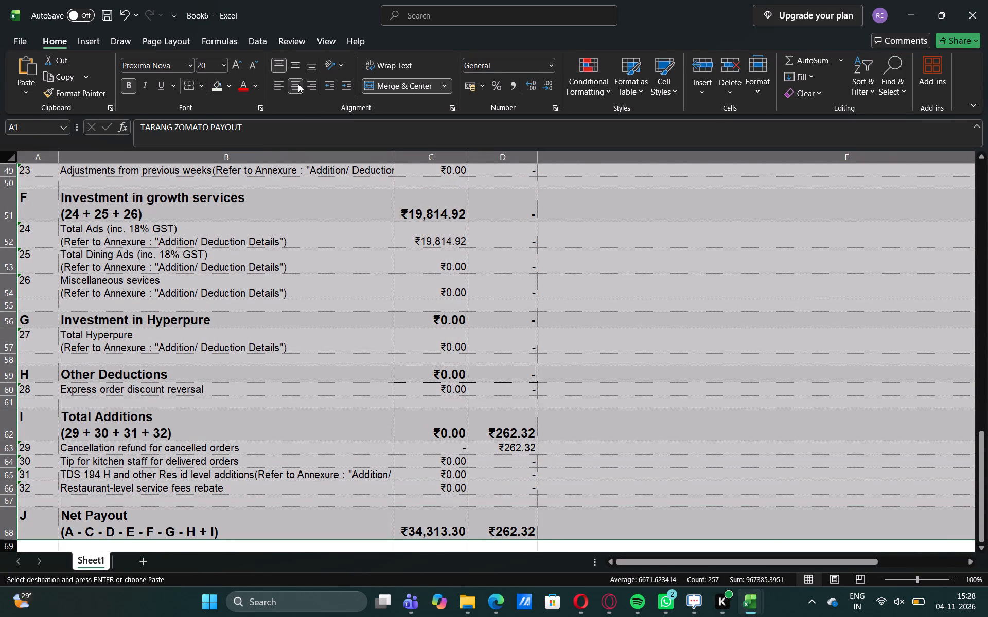
pyautogui.click(298, 84)
pyautogui.click(298, 84)
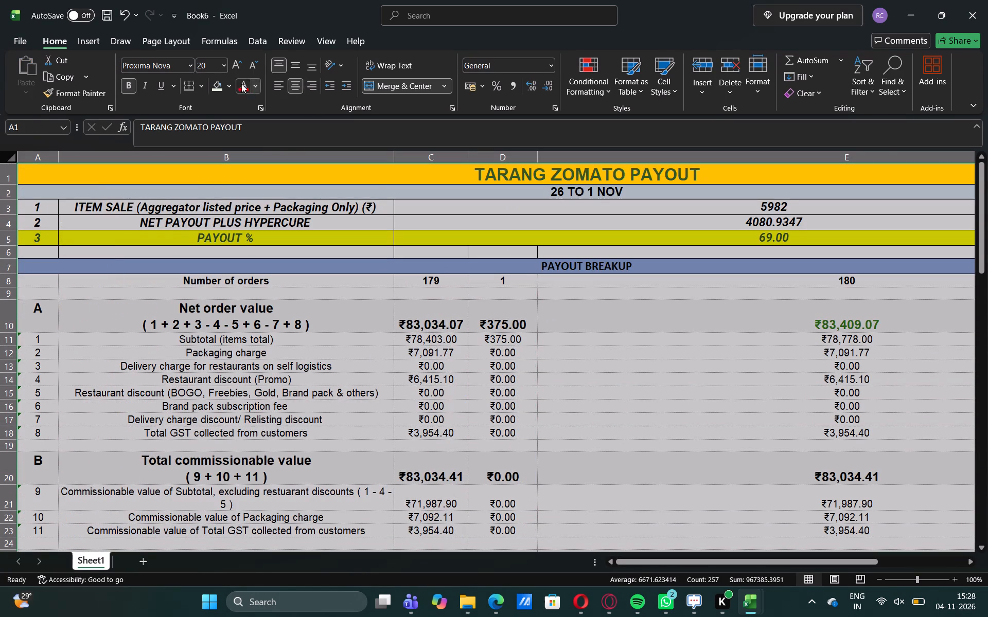
# Apply all borders to the whole payout table, rows 1 to 68, columns A to E.
pyautogui.click(228, 85)
pyautogui.click(228, 85)
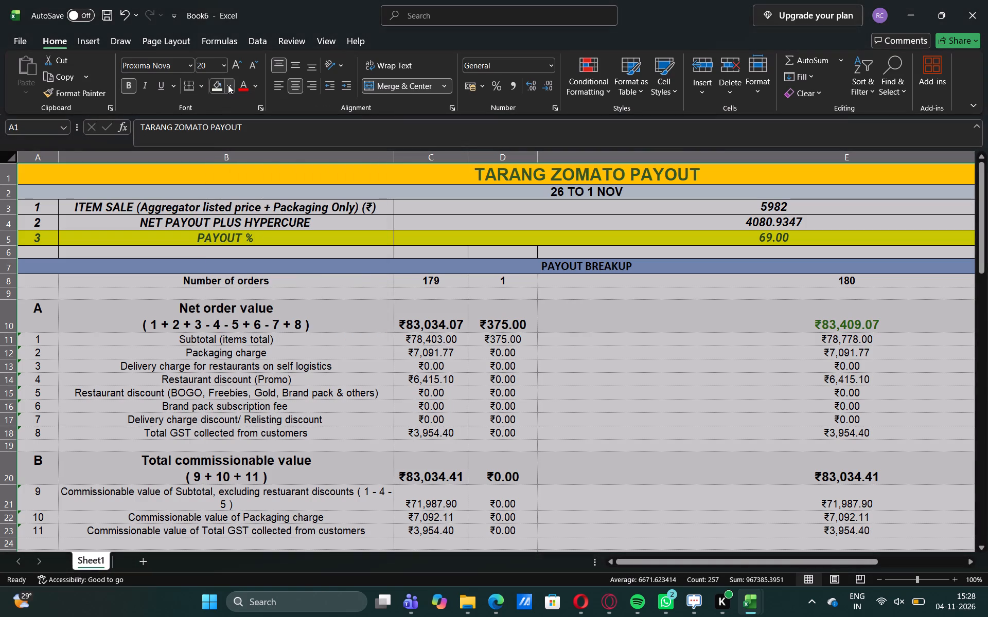
pyautogui.click(200, 84)
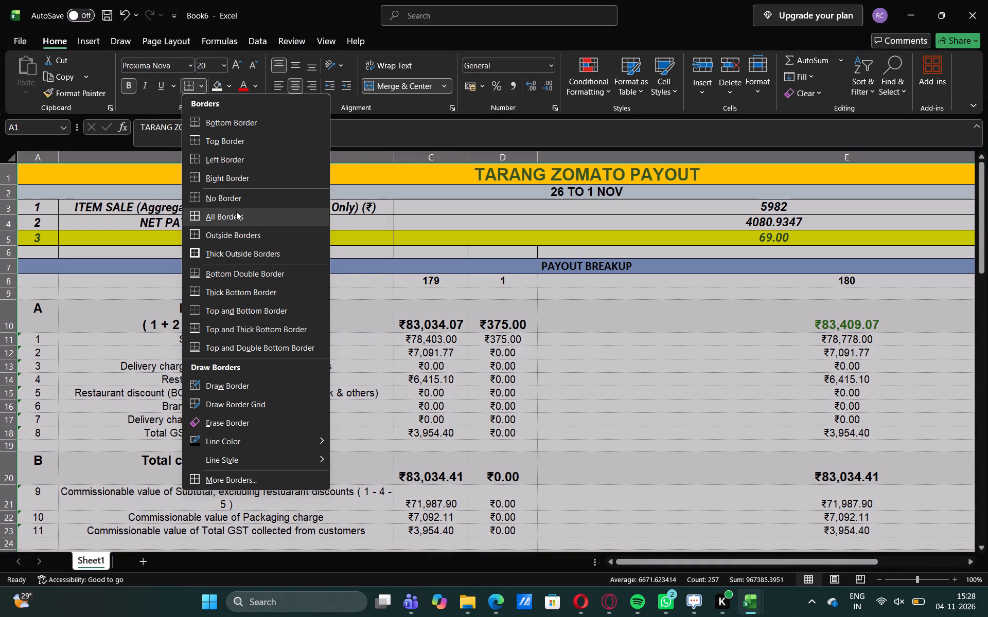
pyautogui.click(236, 211)
pyautogui.click(715, 421)
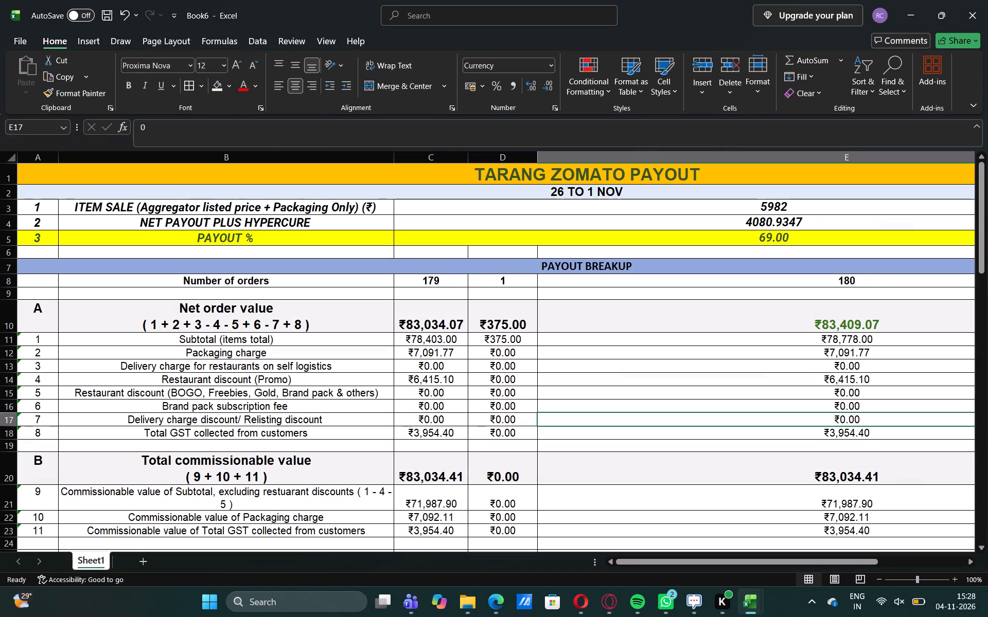
# Clear the old values for ITEM SALE, NET PAYOUT PLUS HYPERCURE and PAYOUT % in cells C3, C4 and C5.
pyautogui.click(771, 212)
pyautogui.press('BackSpace')
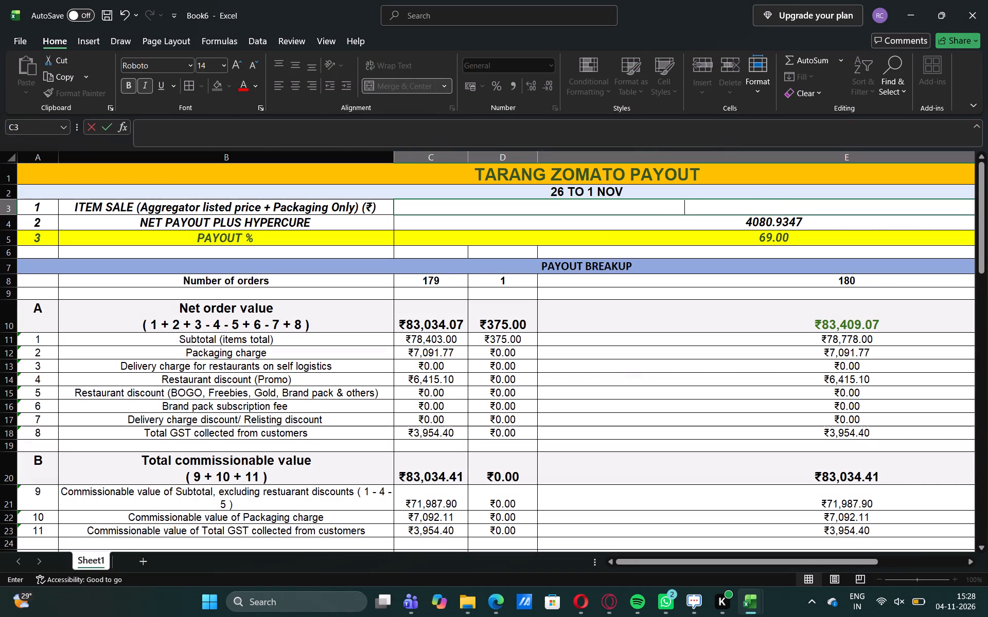
pyautogui.click(773, 221)
pyautogui.press('BackSpace')
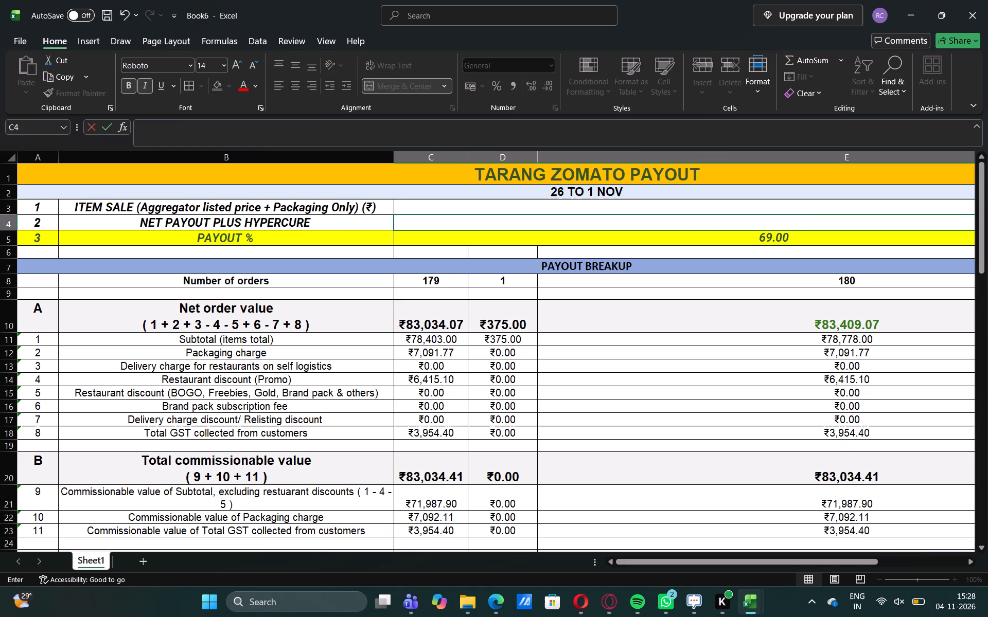
pyautogui.click(772, 235)
pyautogui.press('BackSpace')
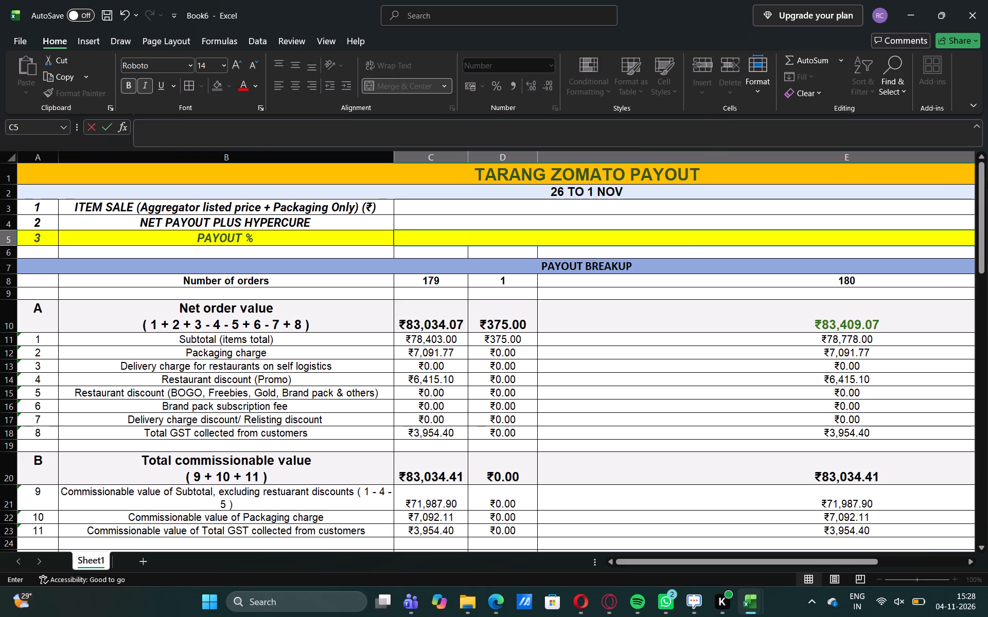
# Fill the Net Payout row 68 with the lightest theme green.
pyautogui.moveTo(984, 186); pyautogui.dragTo(982, 492)
pyautogui.click(13, 530)
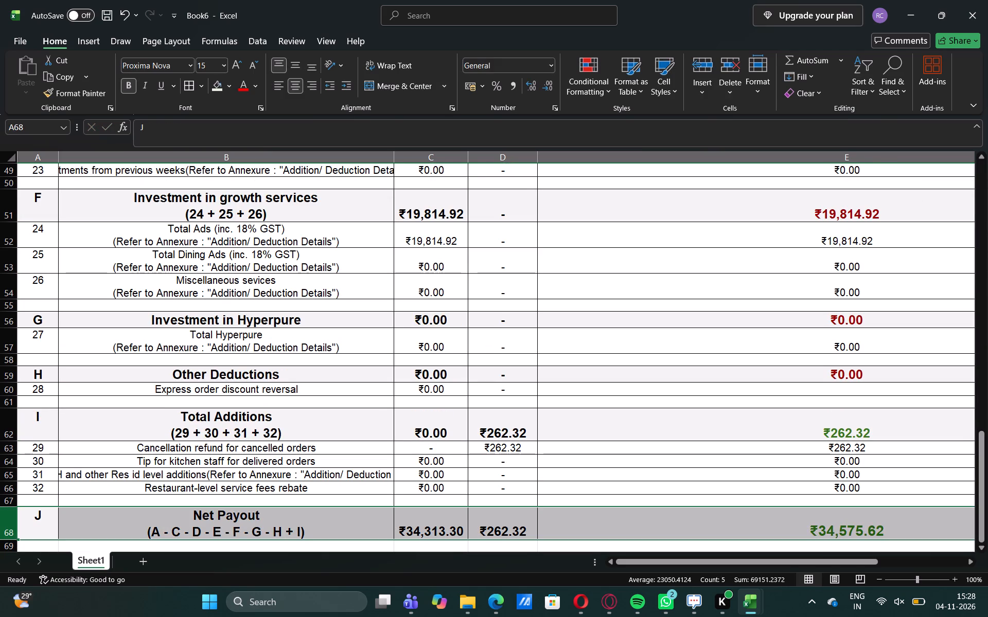
pyautogui.click(231, 88)
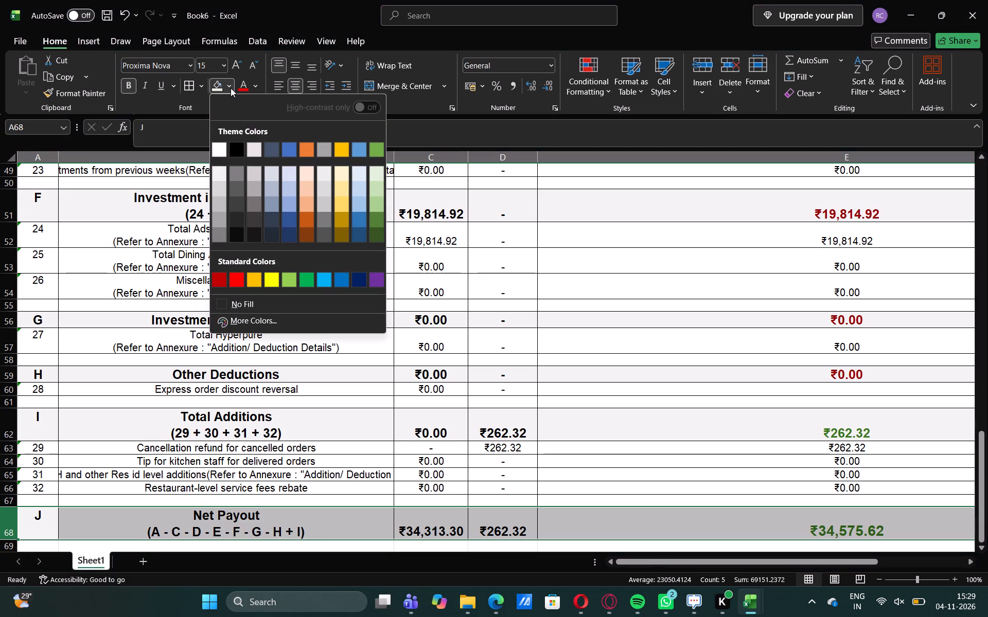
pyautogui.click(377, 171)
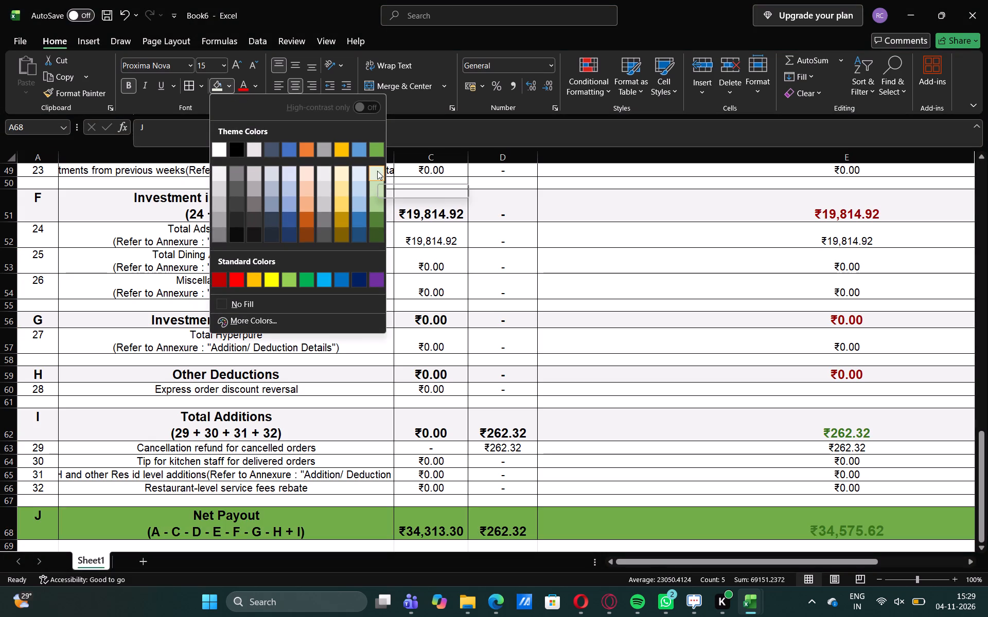
pyautogui.click(377, 174)
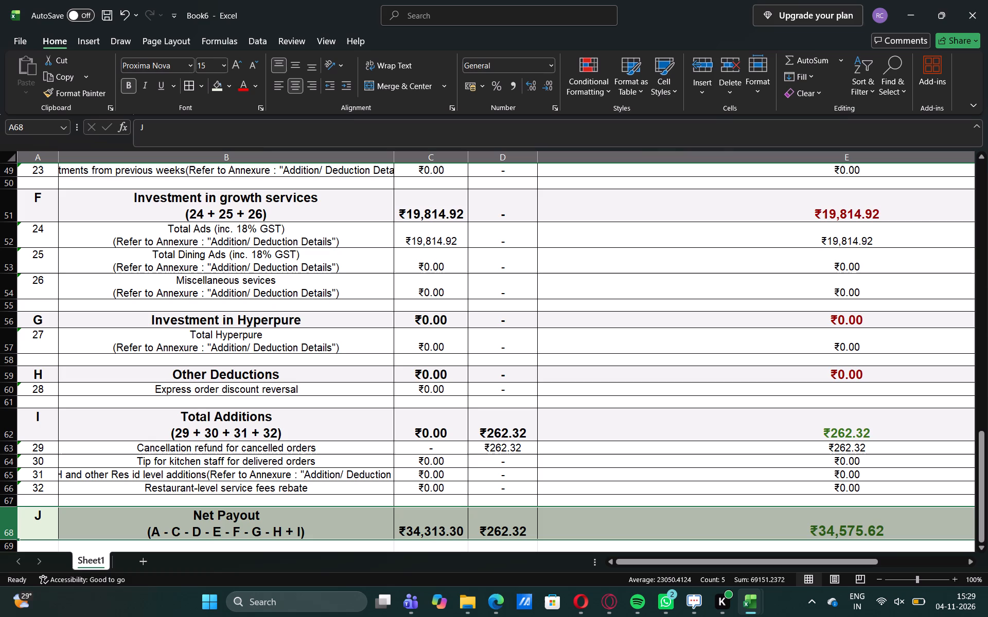
# Copy the Net Payout total from E68 into the NET PAYOUT PLUS HYPERCURE cell C4.
pyautogui.click(816, 525)
pyautogui.hotkey('ctrl', 'c')
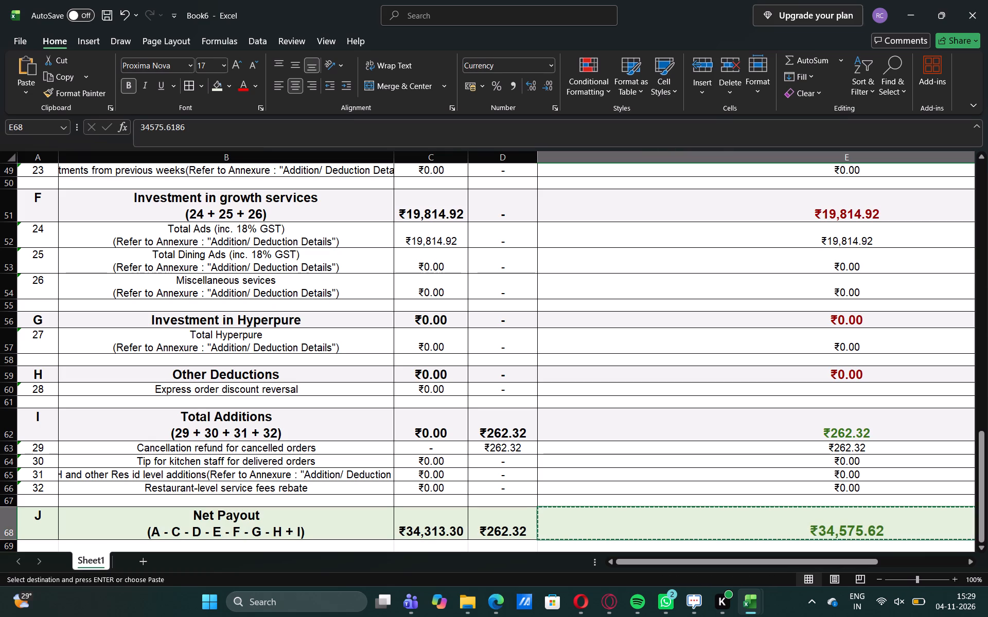
pyautogui.moveTo(980, 520); pyautogui.dragTo(987, 254)
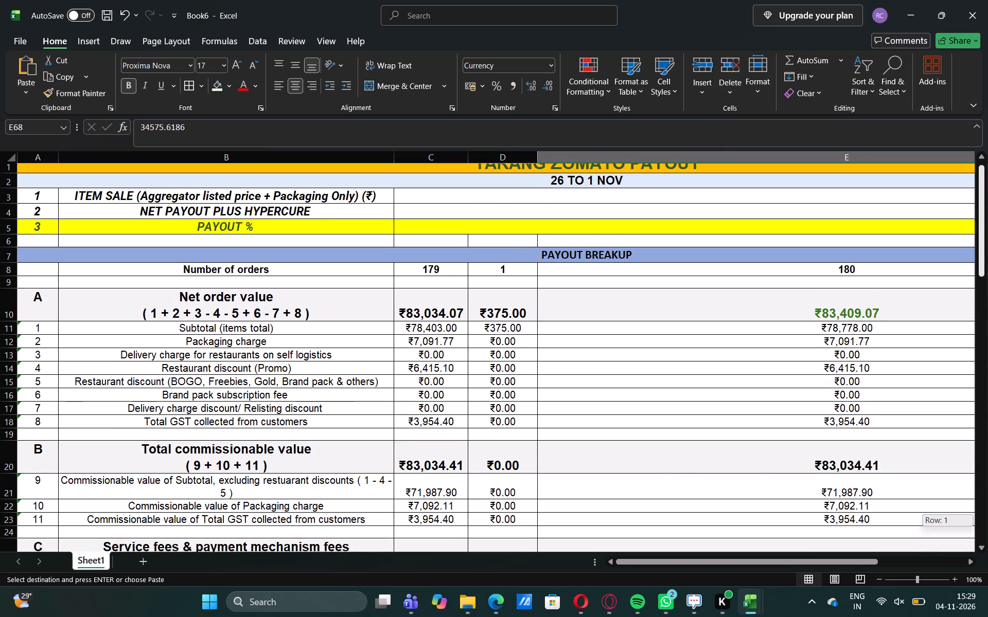
pyautogui.moveTo(987, 254); pyautogui.dragTo(987, 230)
pyautogui.click(779, 221)
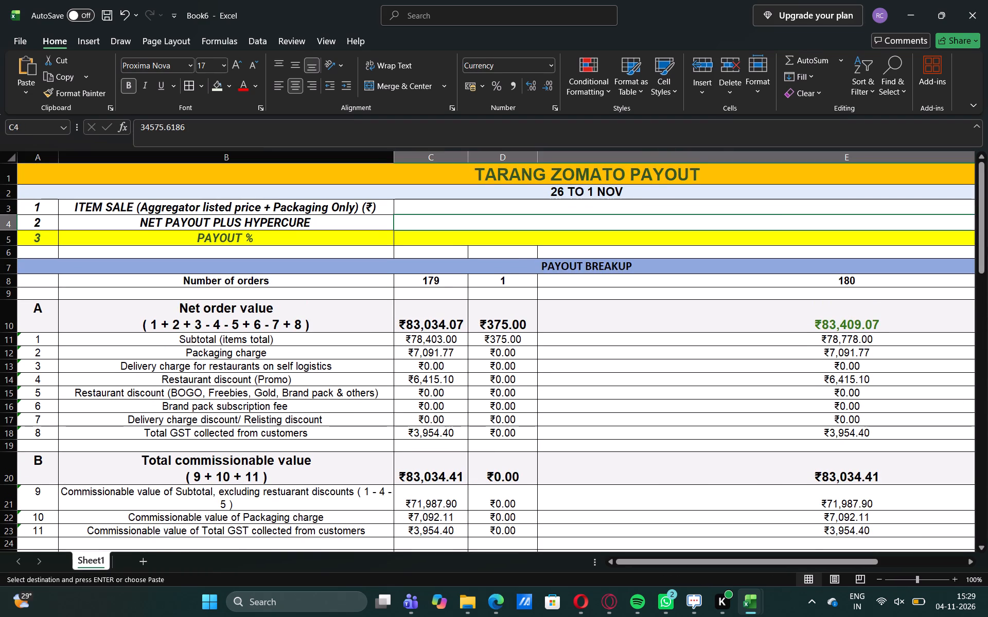
pyautogui.hotkey('ctrl', 'v')
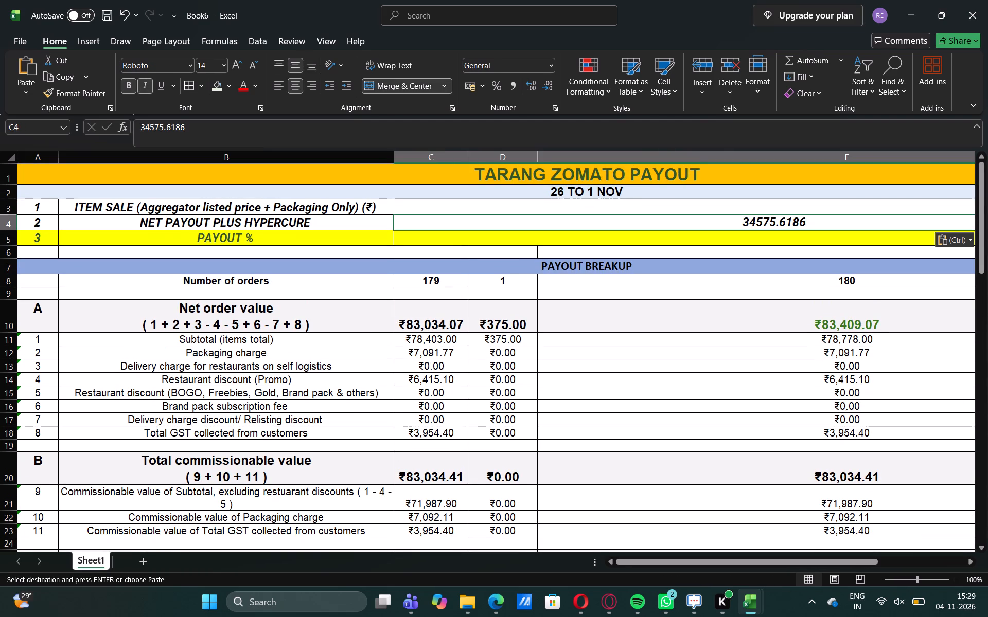
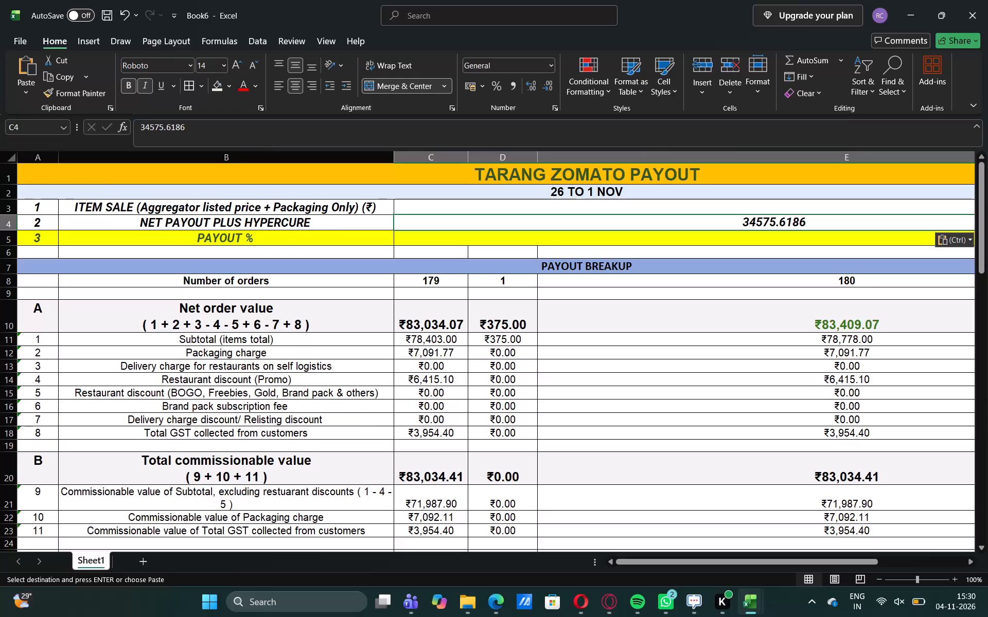
# Enter 85869 as the ITEM SALE value in cell C3.
pyautogui.click(753, 205)
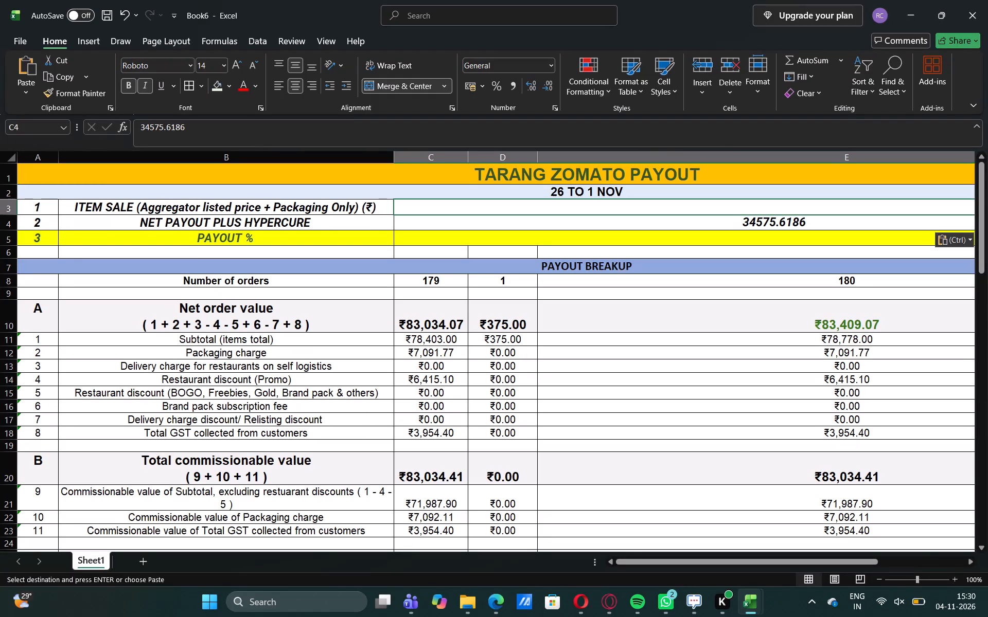
pyautogui.write('85')
pyautogui.write('869')
pyautogui.click(760, 235)
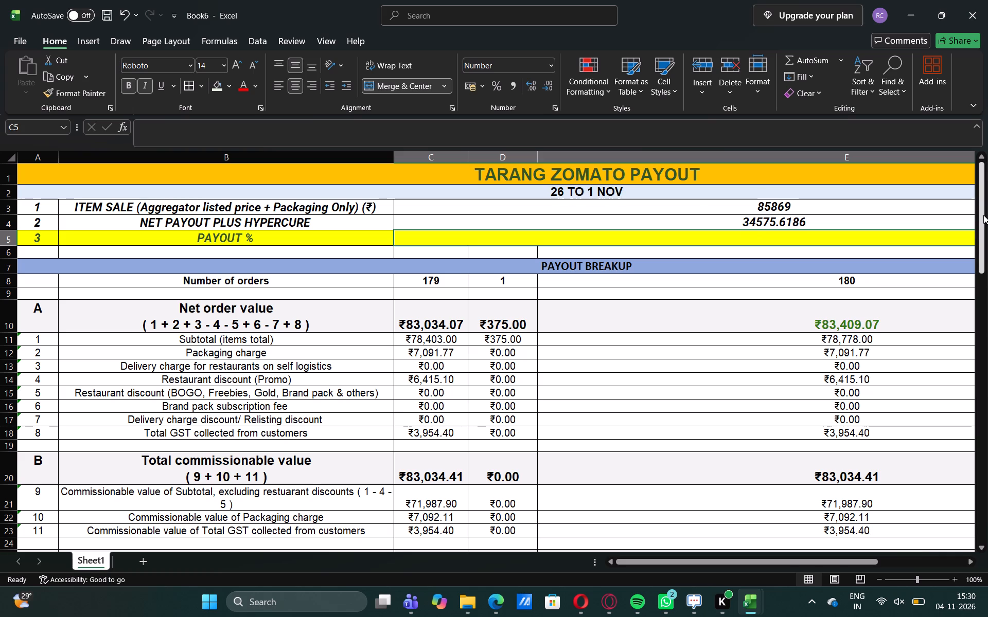
# Enter 41 as the PAYOUT % value in cell C5.
pyautogui.moveTo(983, 215); pyautogui.dragTo(987, 263)
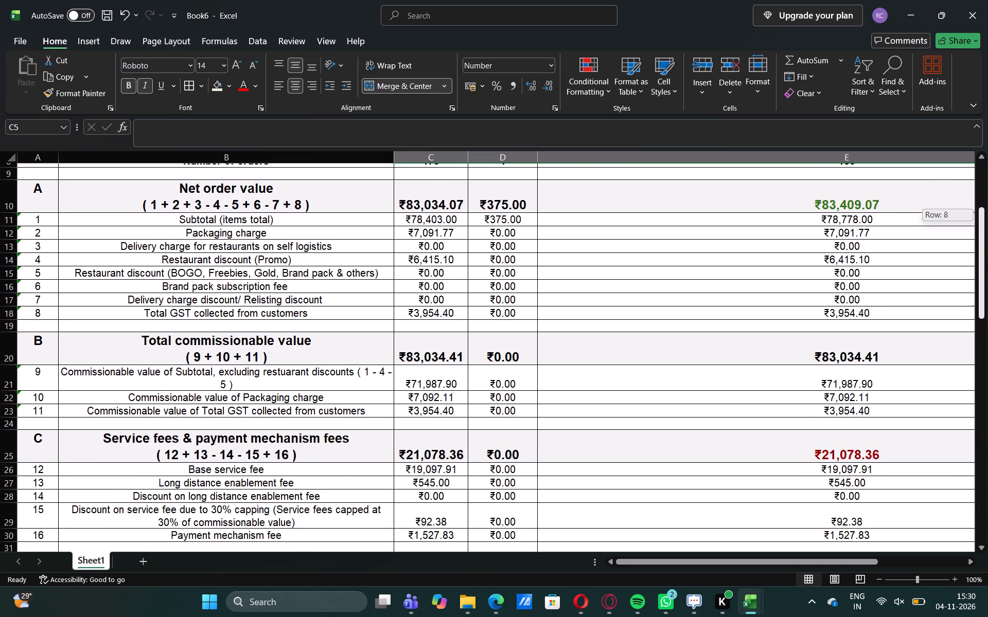
pyautogui.moveTo(987, 263); pyautogui.dragTo(987, 447)
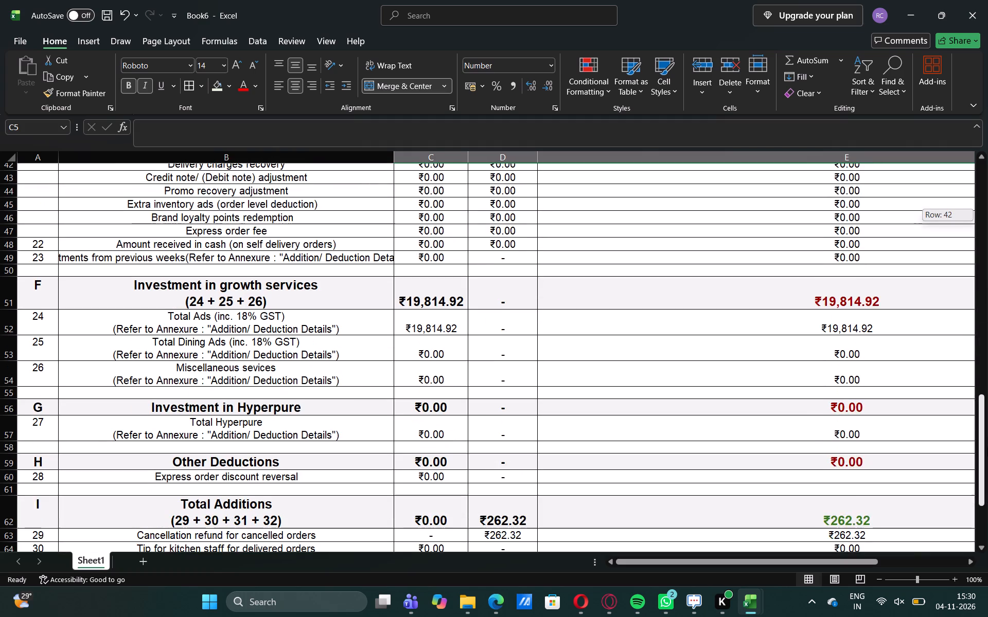
pyautogui.moveTo(987, 447); pyautogui.dragTo(987, 511)
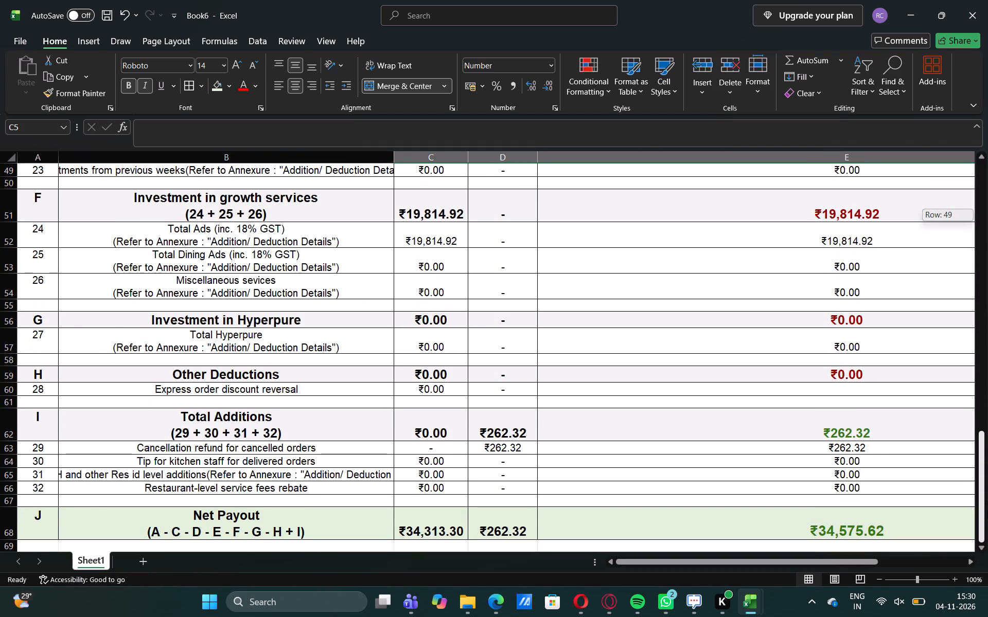
pyautogui.moveTo(987, 511); pyautogui.dragTo(987, 296)
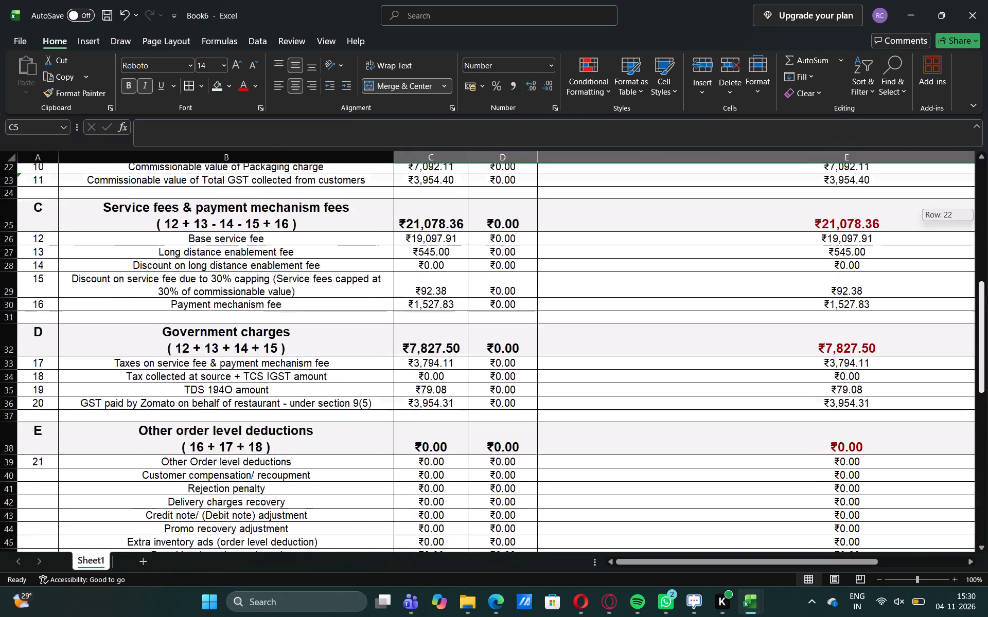
pyautogui.moveTo(987, 296); pyautogui.dragTo(987, 201)
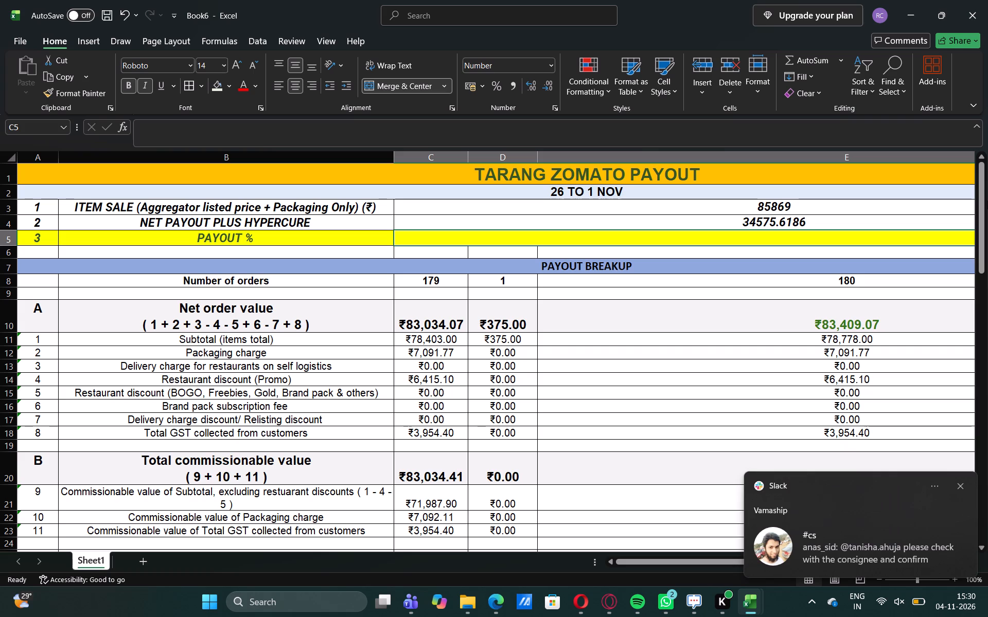
pyautogui.click(768, 238)
pyautogui.write('41')
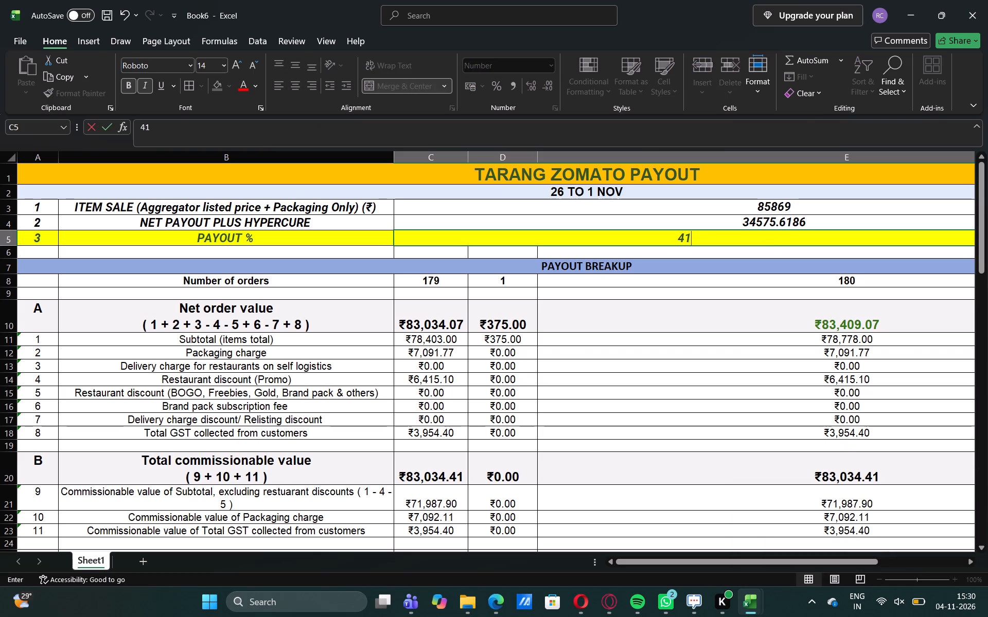
pyautogui.click(783, 298)
# Copy the settlement report's Addition Deductions Details from "A) Investments in growth services" through Total Deductions into Book6 at A70, below Net Payout.
pyautogui.moveTo(980, 216); pyautogui.dragTo(981, 274)
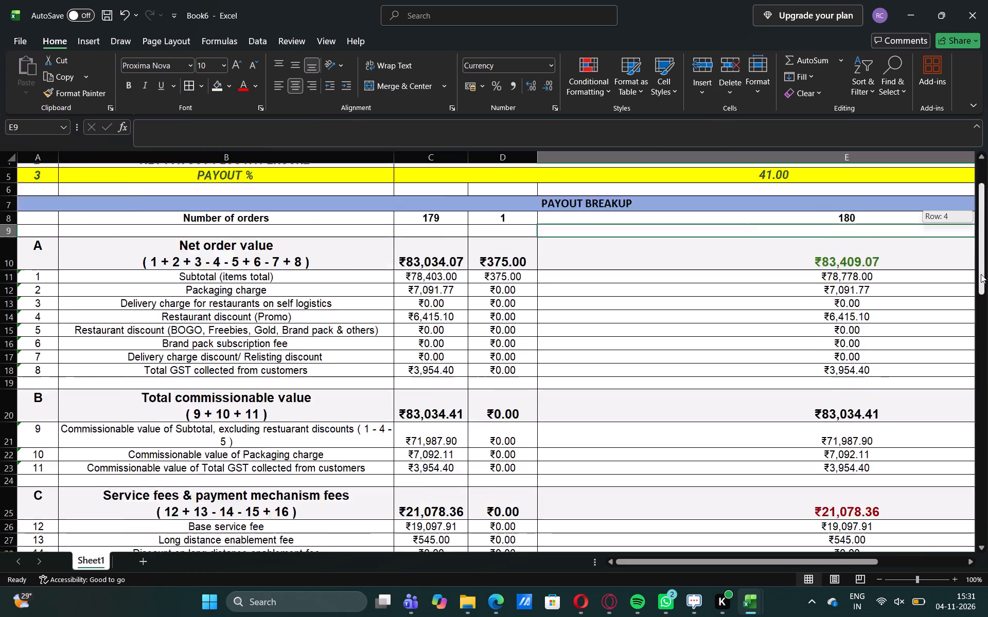
pyautogui.moveTo(981, 274); pyautogui.dragTo(983, 541)
pyautogui.click(980, 543)
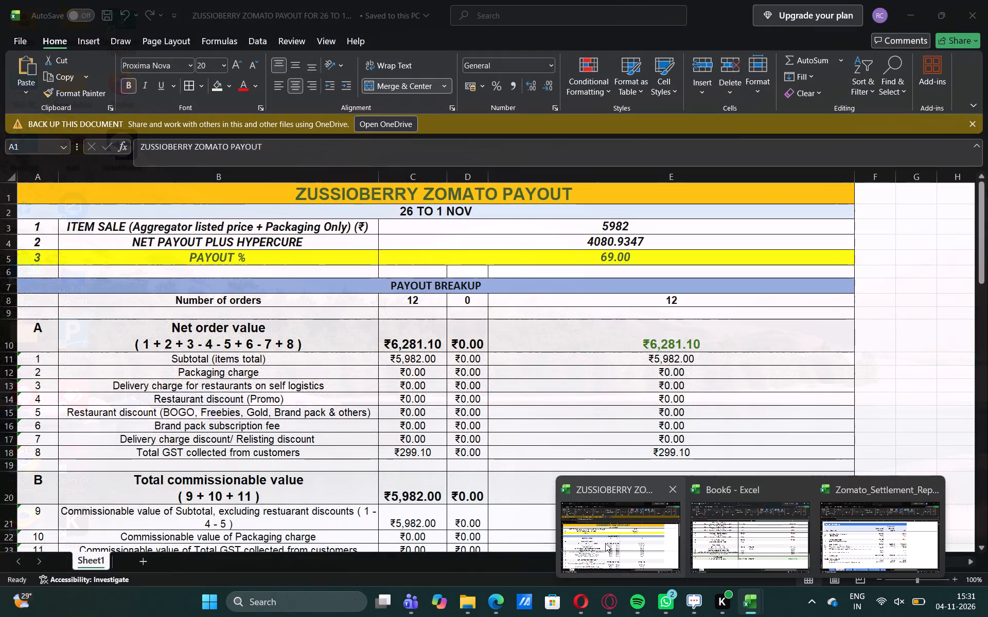
pyautogui.click(852, 530)
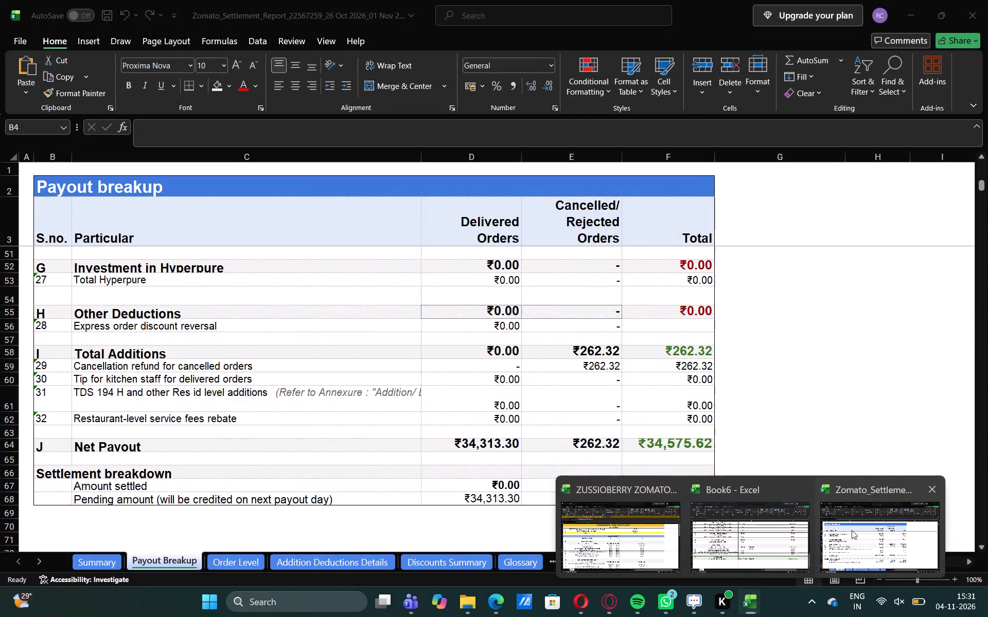
pyautogui.click(355, 561)
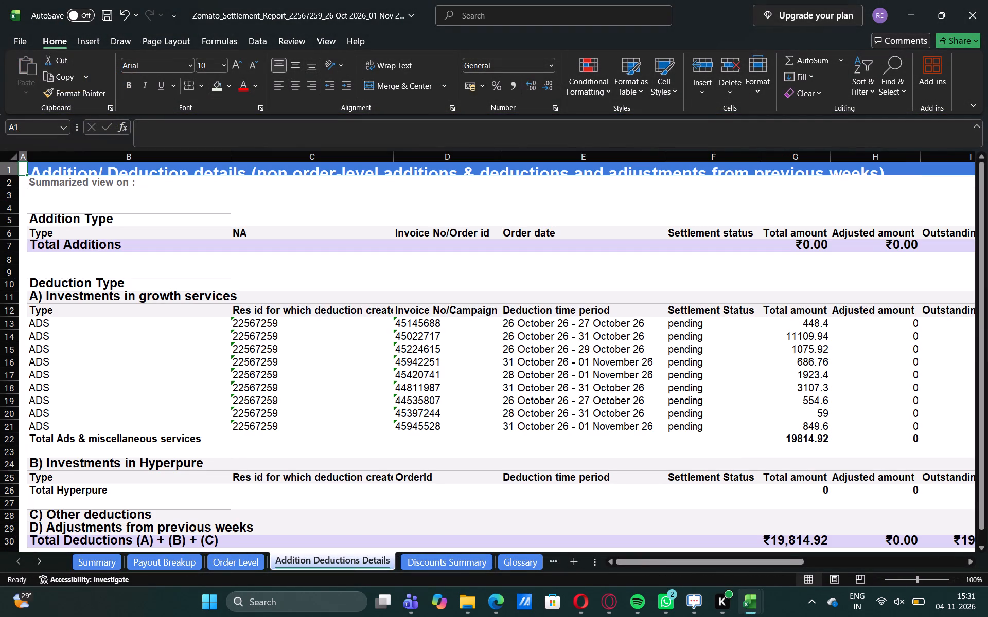
pyautogui.click(33, 296)
pyautogui.moveTo(33, 296); pyautogui.dragTo(58, 477)
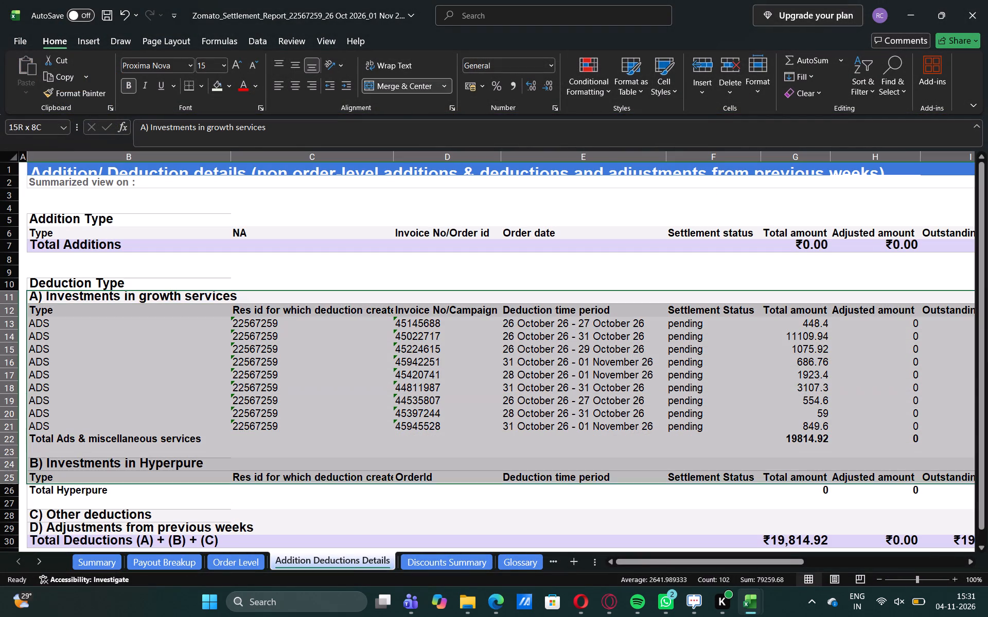
pyautogui.moveTo(58, 477); pyautogui.dragTo(56, 543)
pyautogui.hotkey('ctrl', 'c')
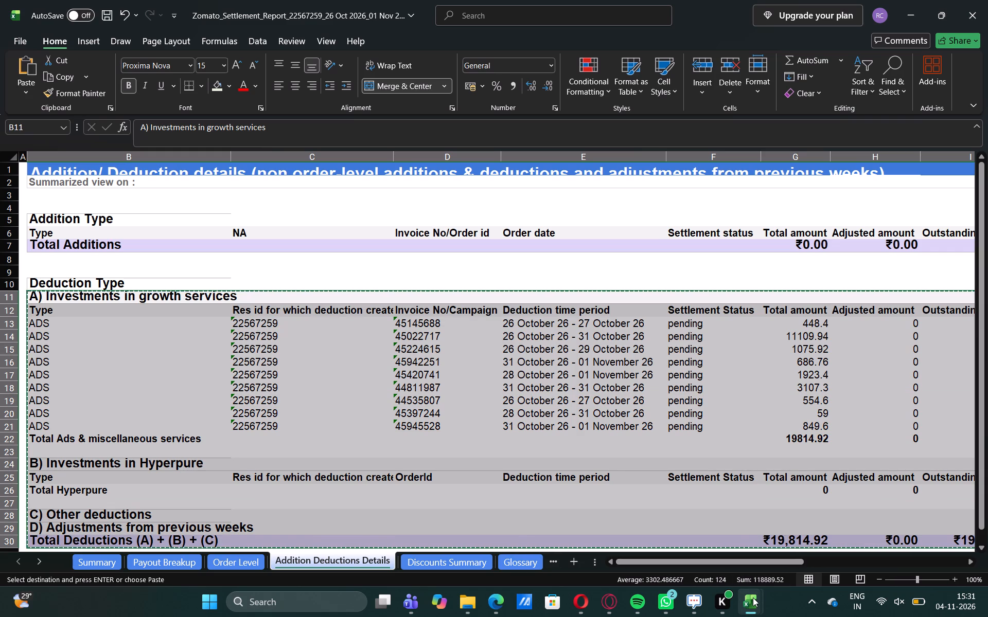
pyautogui.click(773, 534)
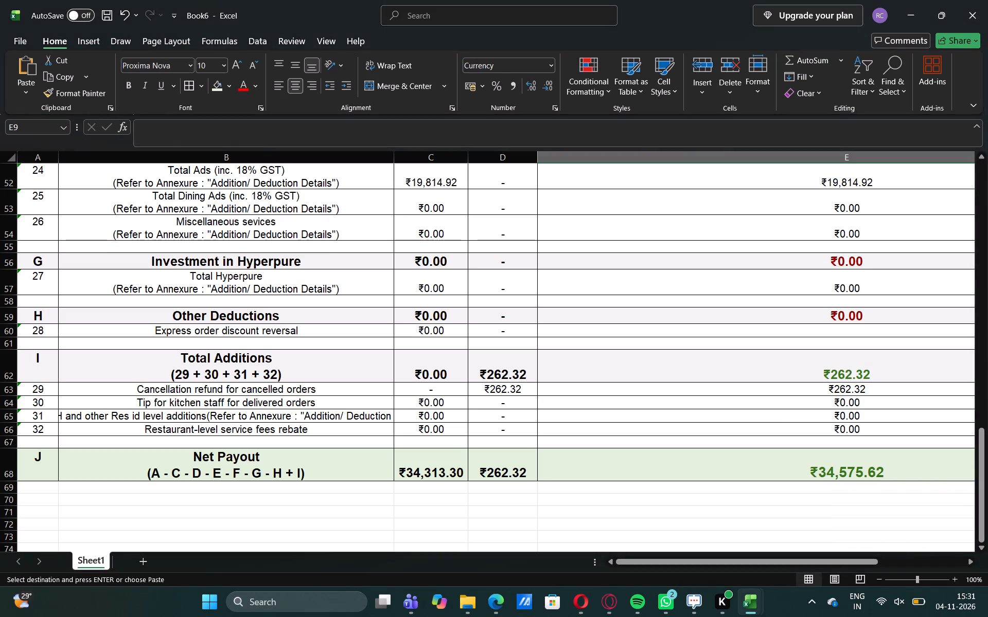
pyautogui.click(42, 496)
pyautogui.hotkey('ctrl', 'v')
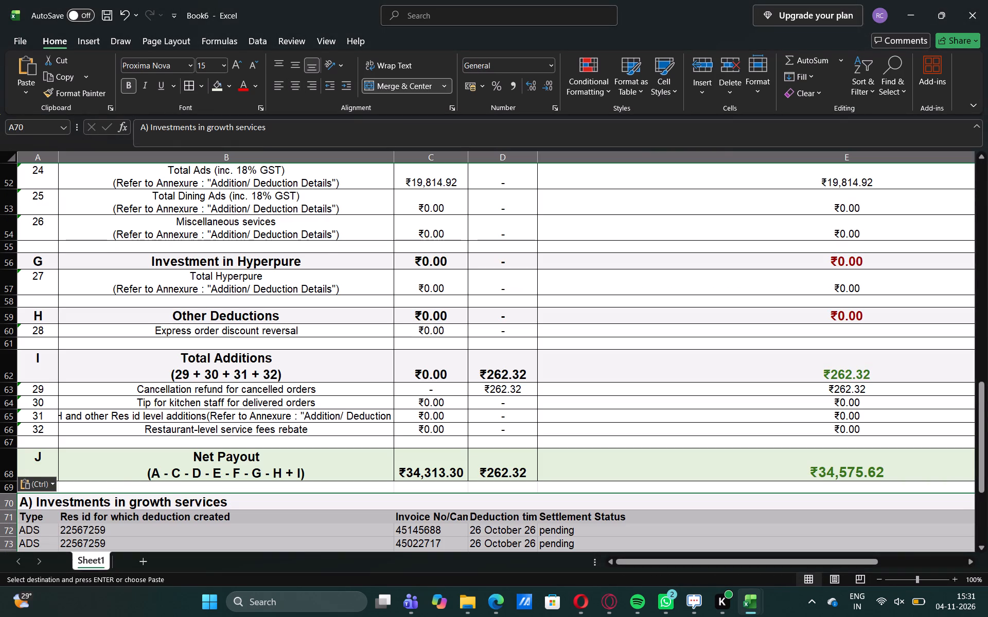
pyautogui.click(630, 412)
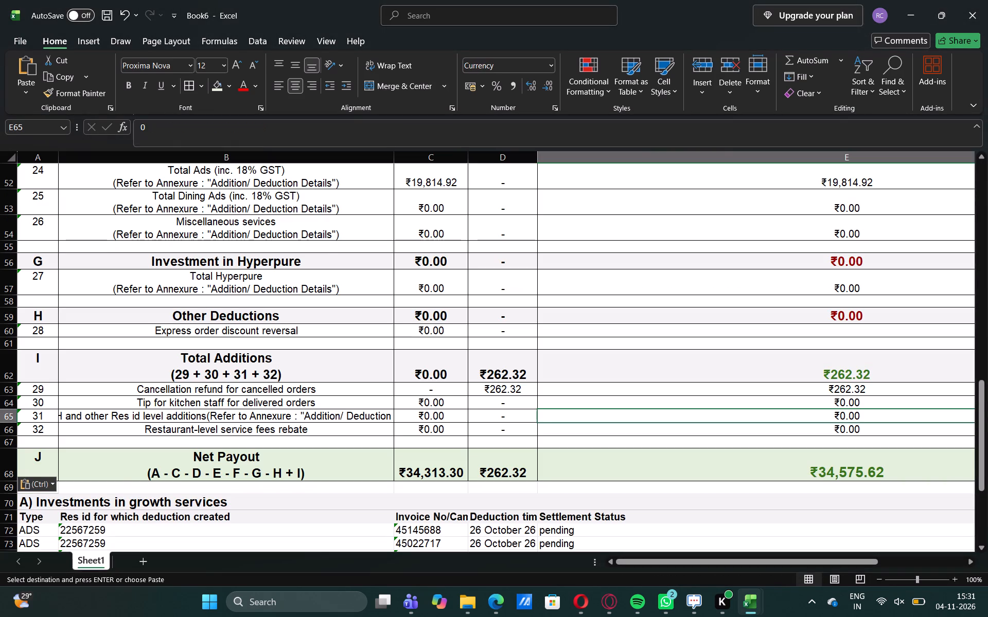
# Save the payout workbook in the Documents folder as TARANG ZOMATO PAYOUT FOR 26 TO 1 NOV.
pyautogui.moveTo(977, 408); pyautogui.dragTo(987, 509)
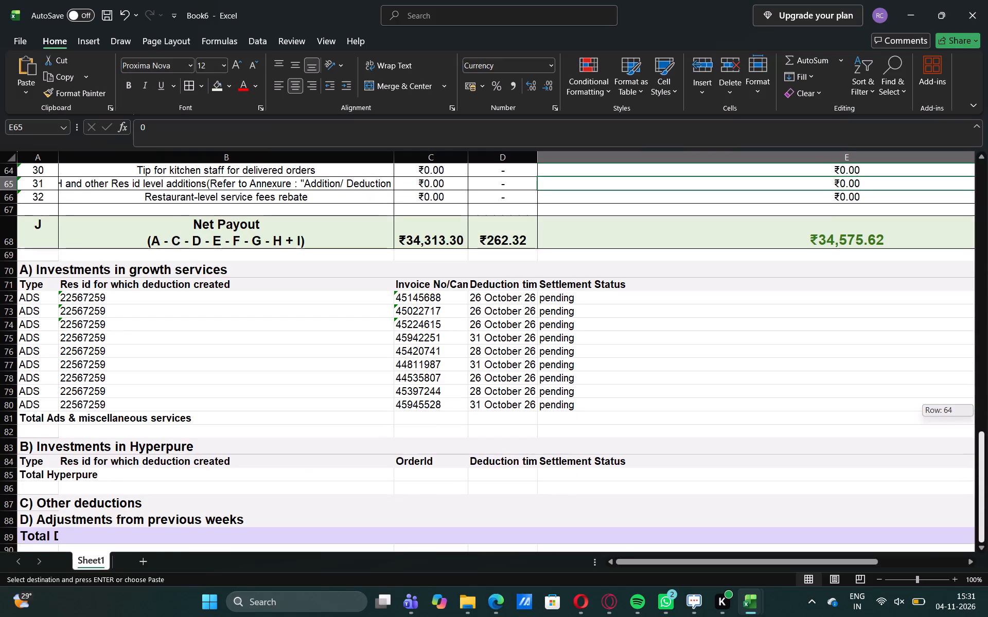
pyautogui.moveTo(987, 509); pyautogui.dragTo(987, 158)
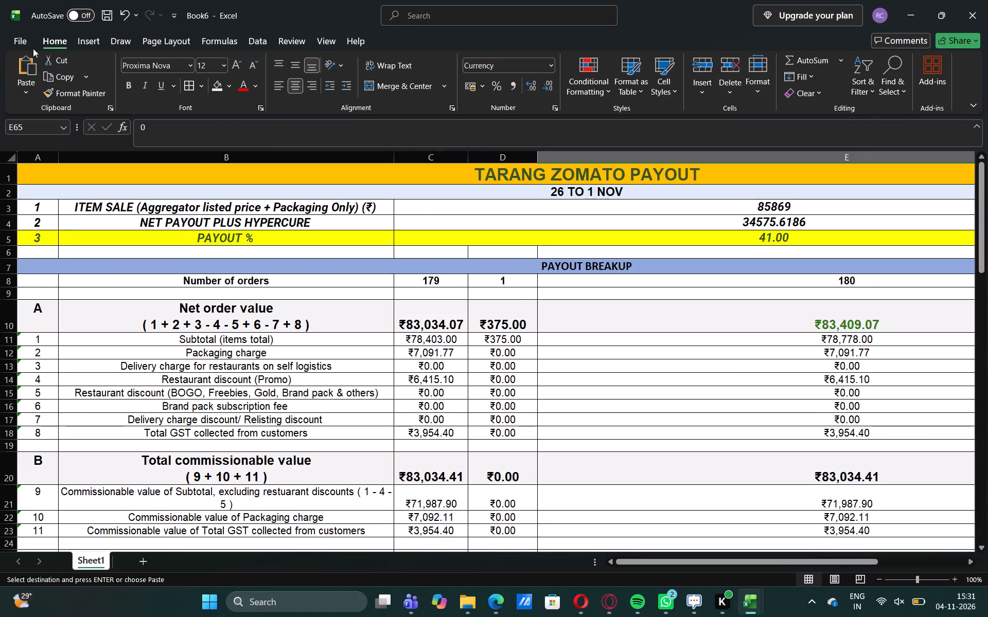
pyautogui.click(18, 39)
pyautogui.click(50, 239)
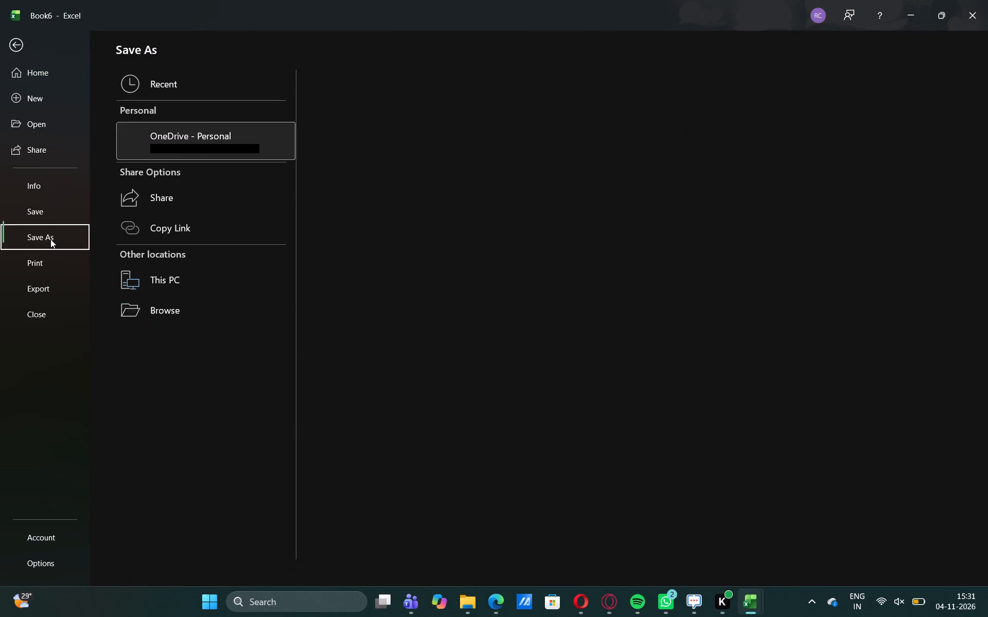
pyautogui.click(140, 334)
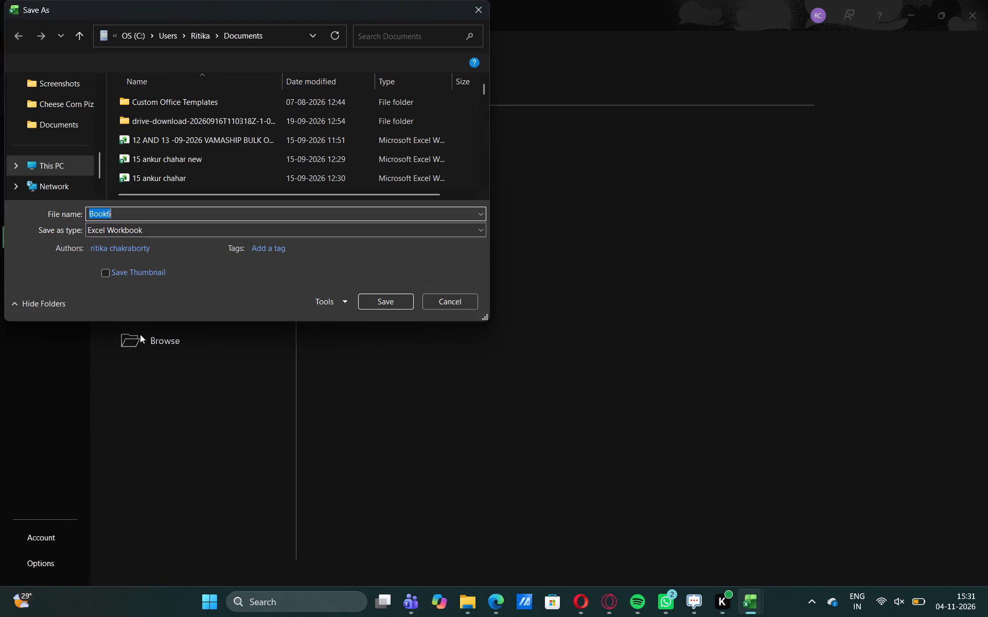
pyautogui.press('BackSpace')
pyautogui.write('TARANG ZOMATO PAYOUT FOR 26 TO')
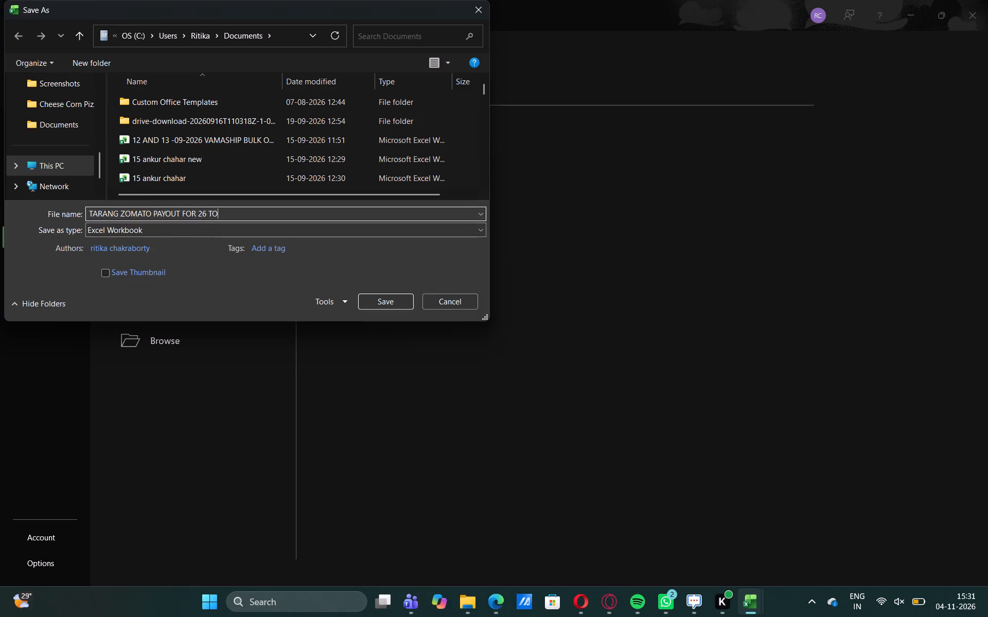
pyautogui.press('space')
pyautogui.write('1 NOV')
pyautogui.click(390, 301)
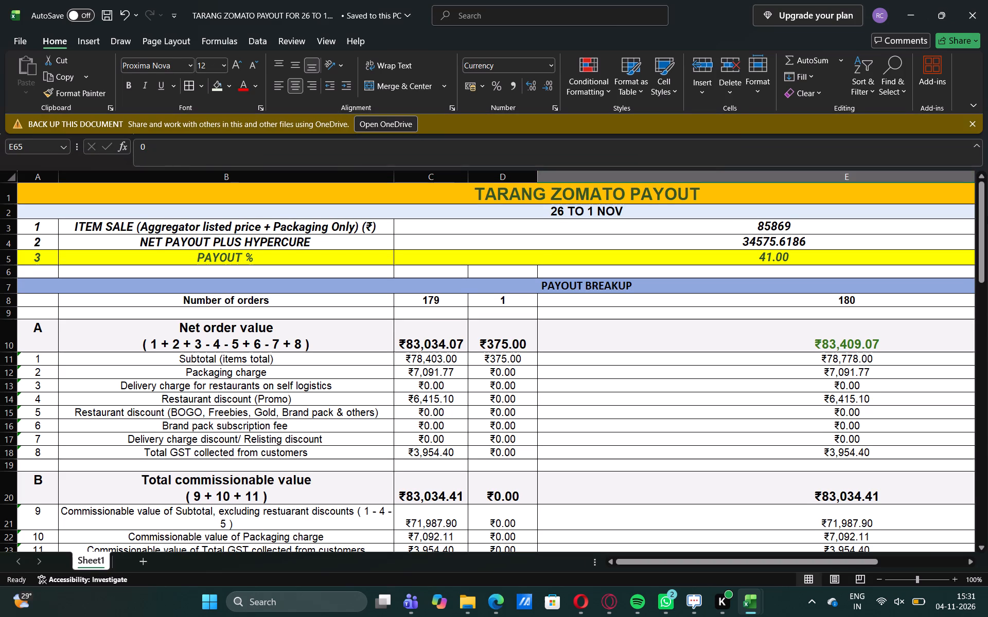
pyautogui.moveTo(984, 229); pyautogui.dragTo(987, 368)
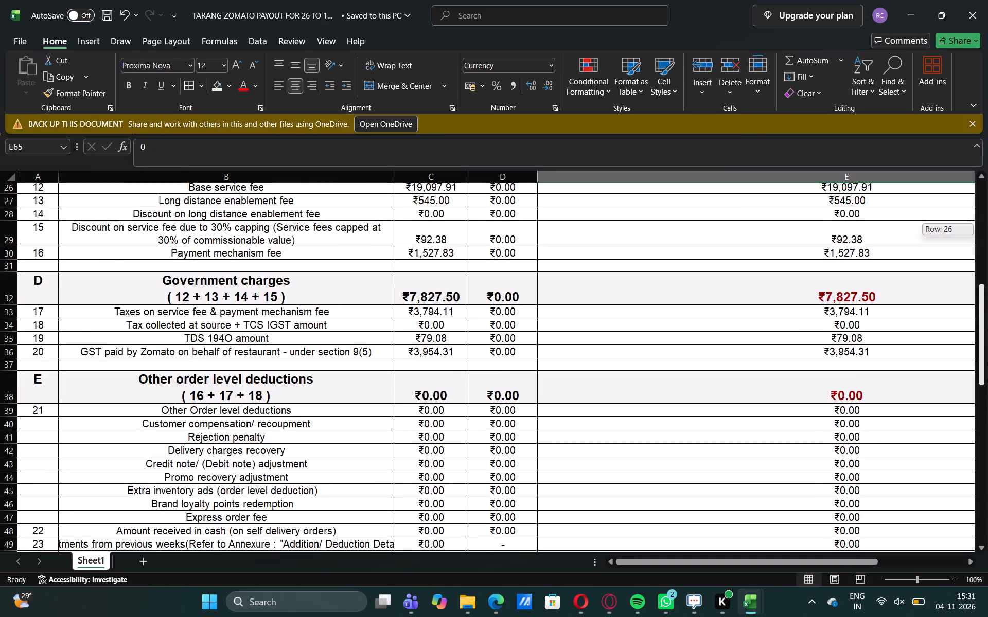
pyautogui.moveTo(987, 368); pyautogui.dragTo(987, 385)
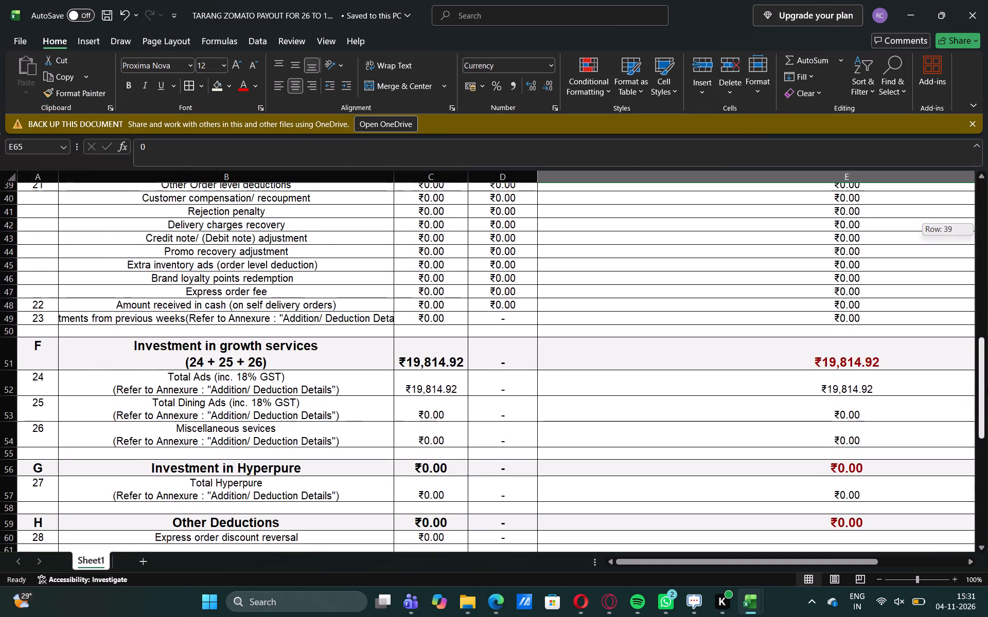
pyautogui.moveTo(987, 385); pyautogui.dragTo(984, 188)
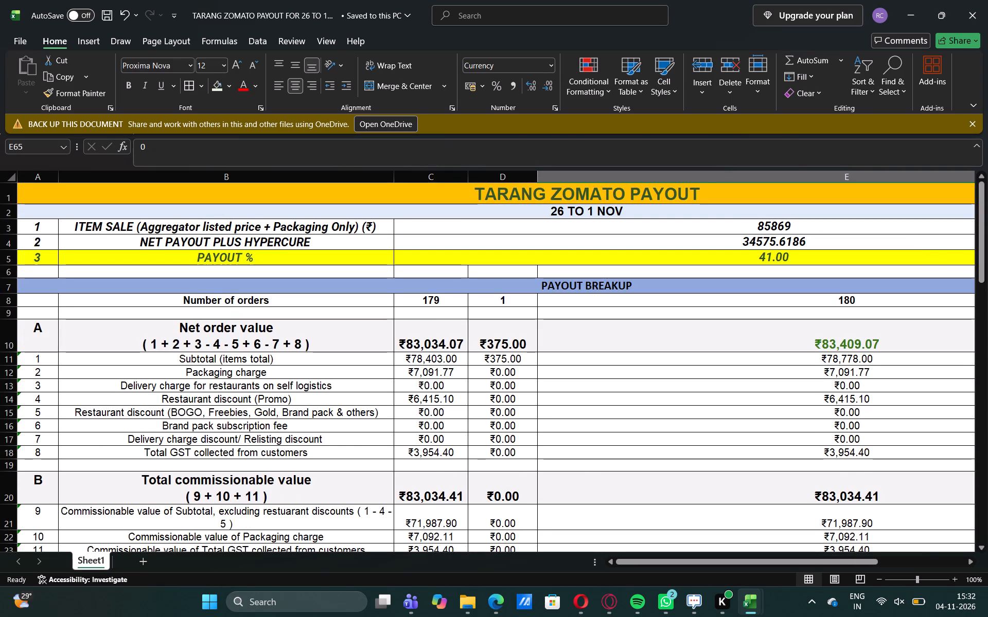
# Minimise the open workbooks and share TARANG ZOMATO PAYOUT FOR 26 TO 1 NOV through WhatsApp from File Explorer's recent files.
pyautogui.click(905, 3)
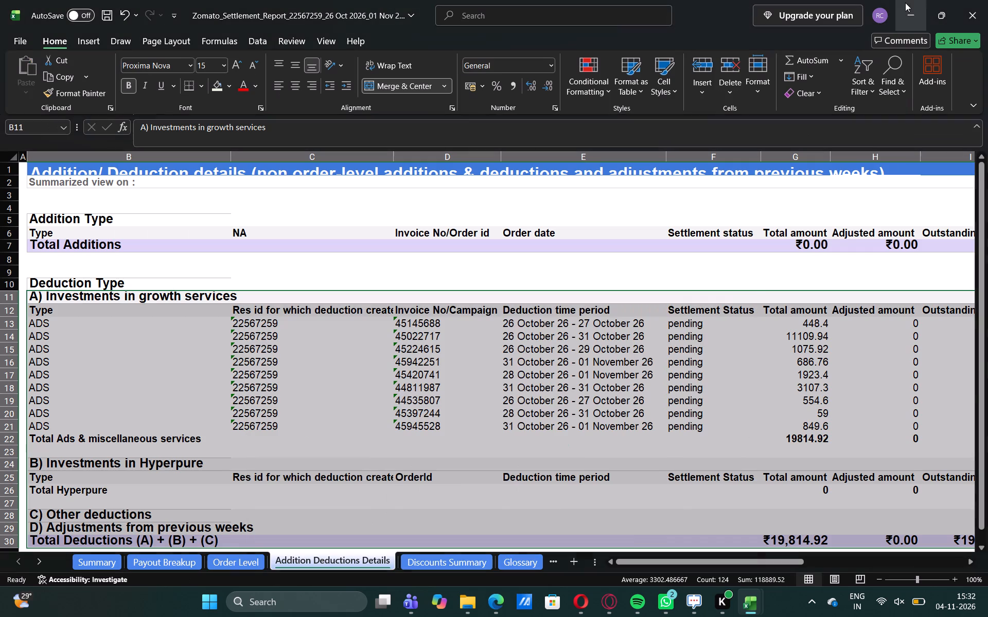
pyautogui.click(904, 3)
pyautogui.click(904, 3)
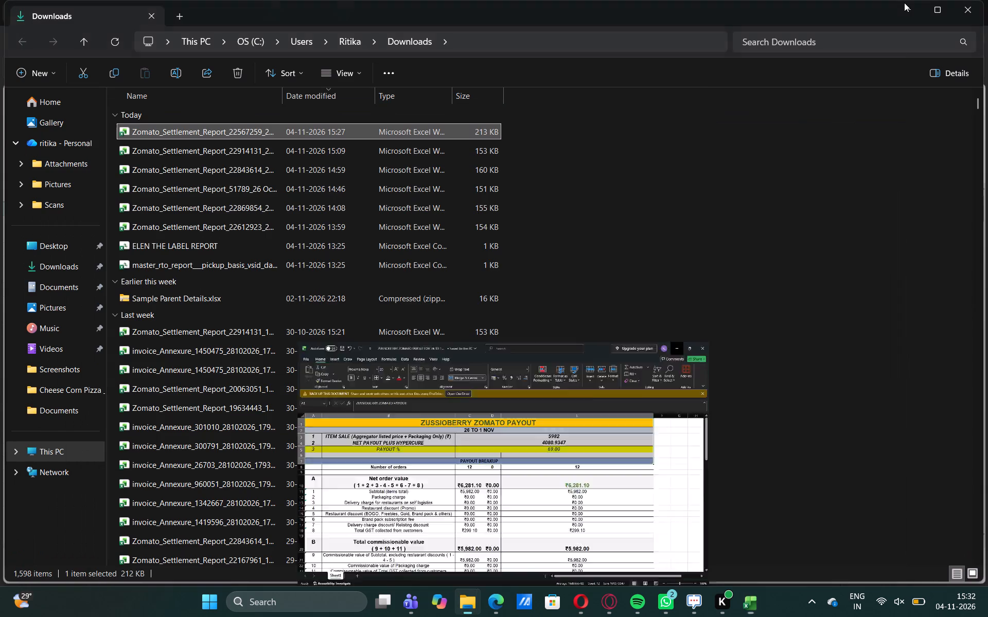
pyautogui.doubleClick(75, 106)
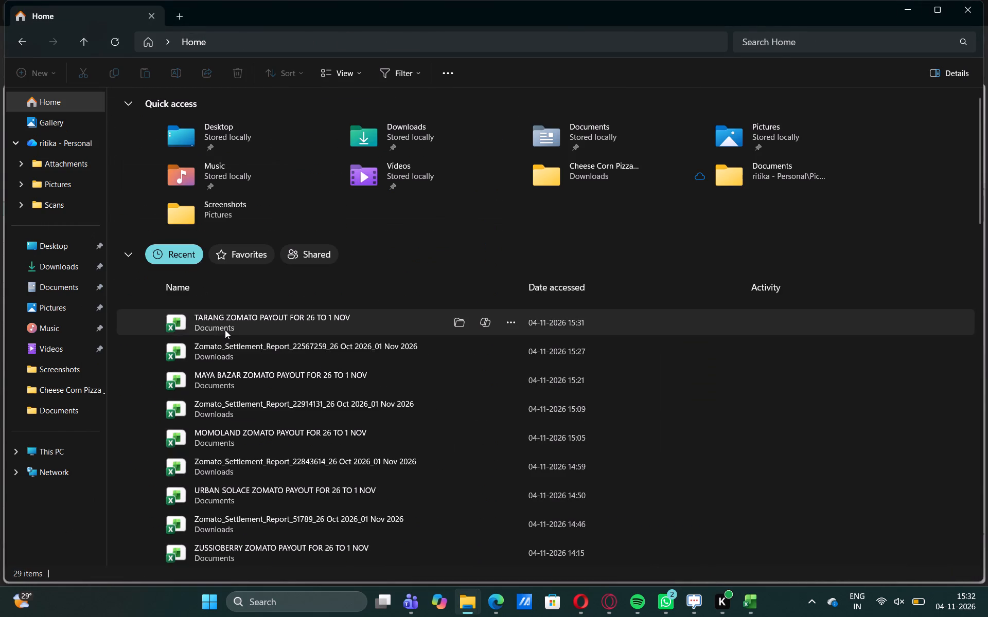
pyautogui.rightClick(225, 330)
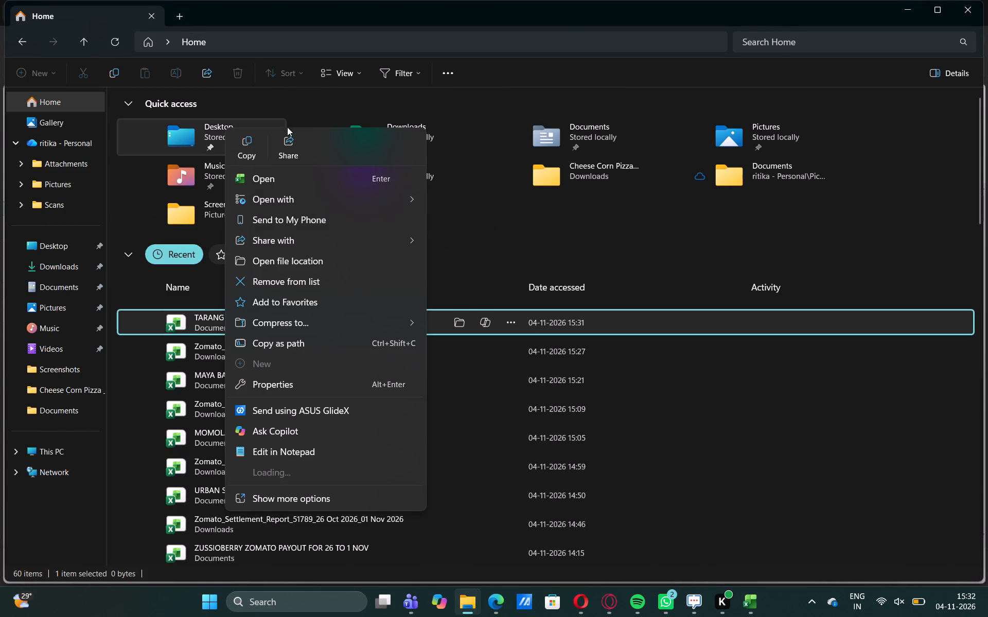
pyautogui.click(292, 139)
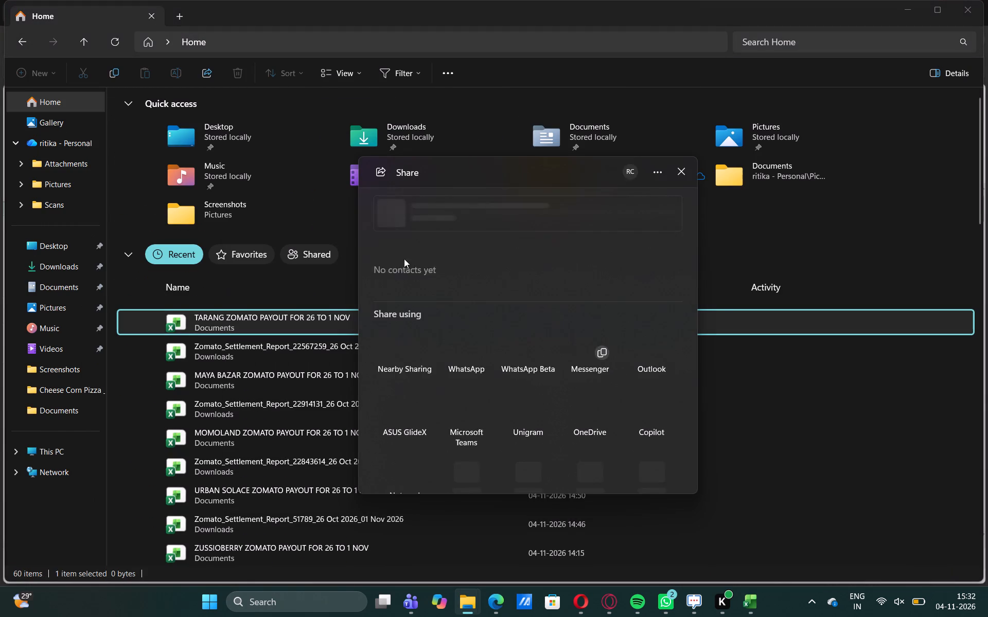
pyautogui.click(465, 360)
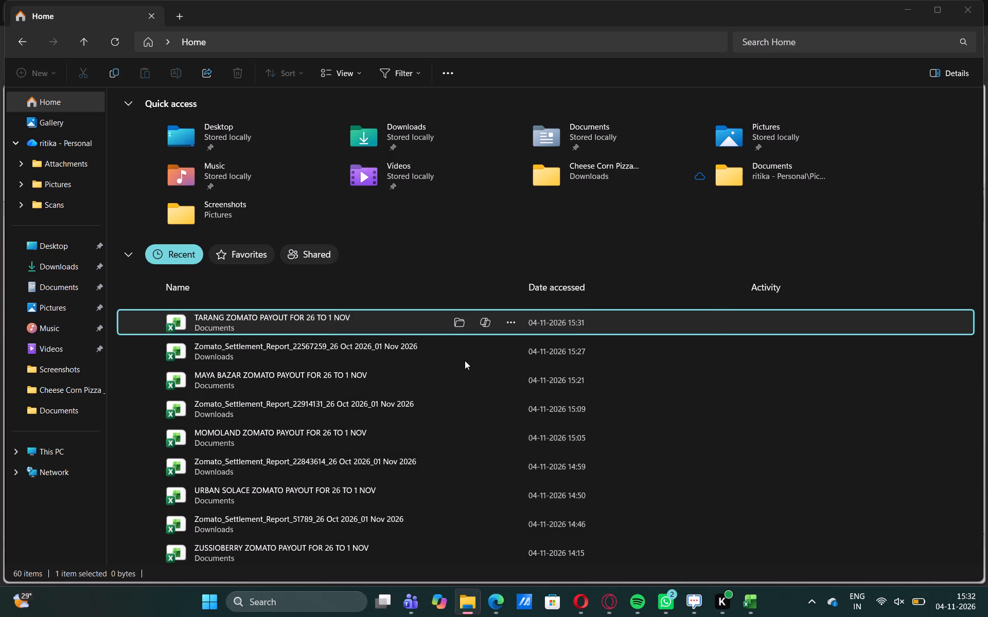
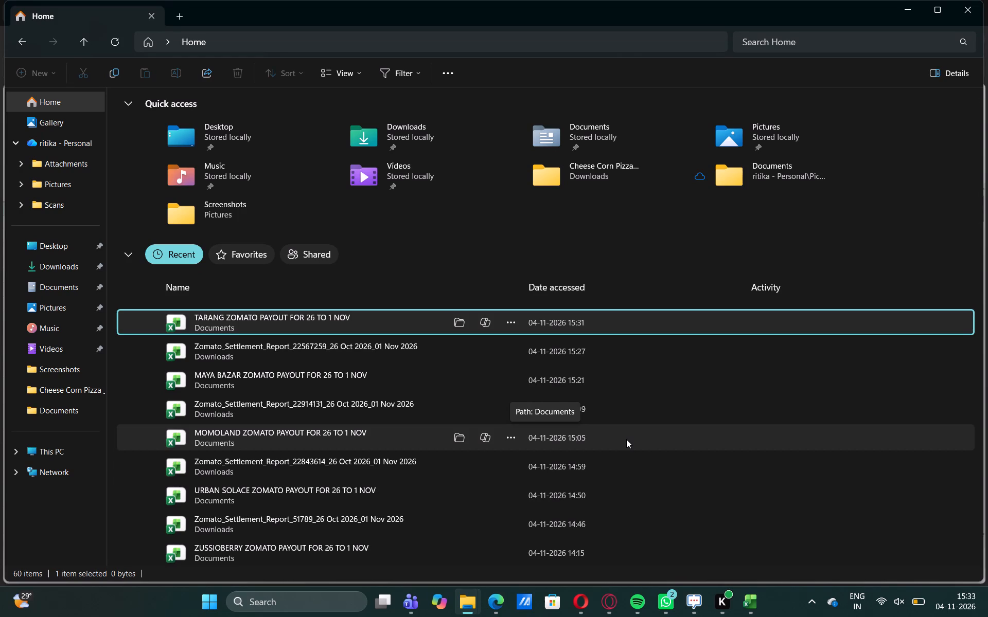
# Minimise File Explorer and close the online view of Tarang's Zomato settlement report for 26 Oct to 1 Nov in Microsoft Edge.
pyautogui.click(907, 4)
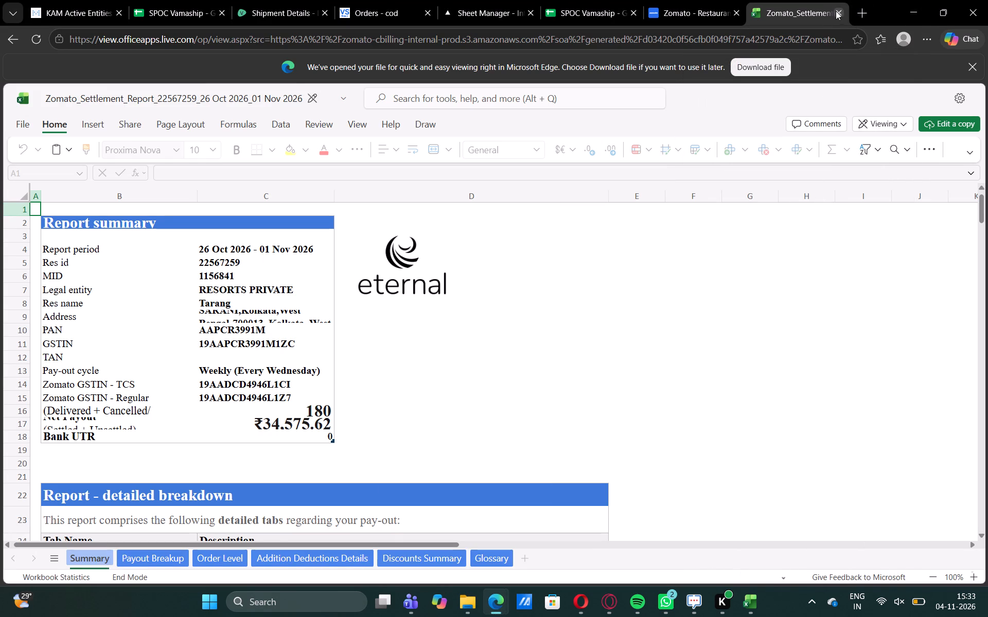
pyautogui.click(837, 12)
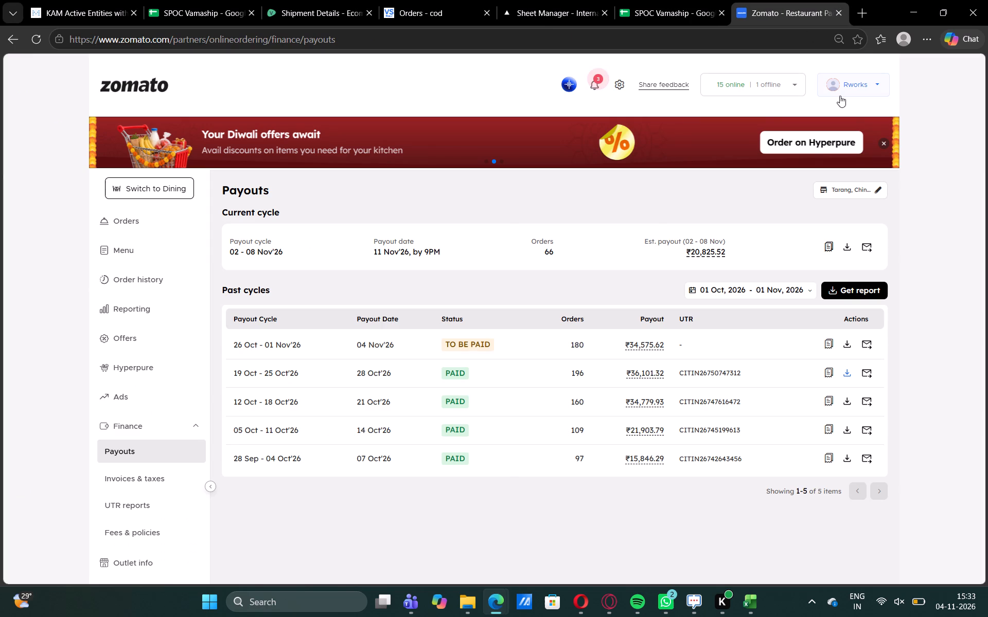
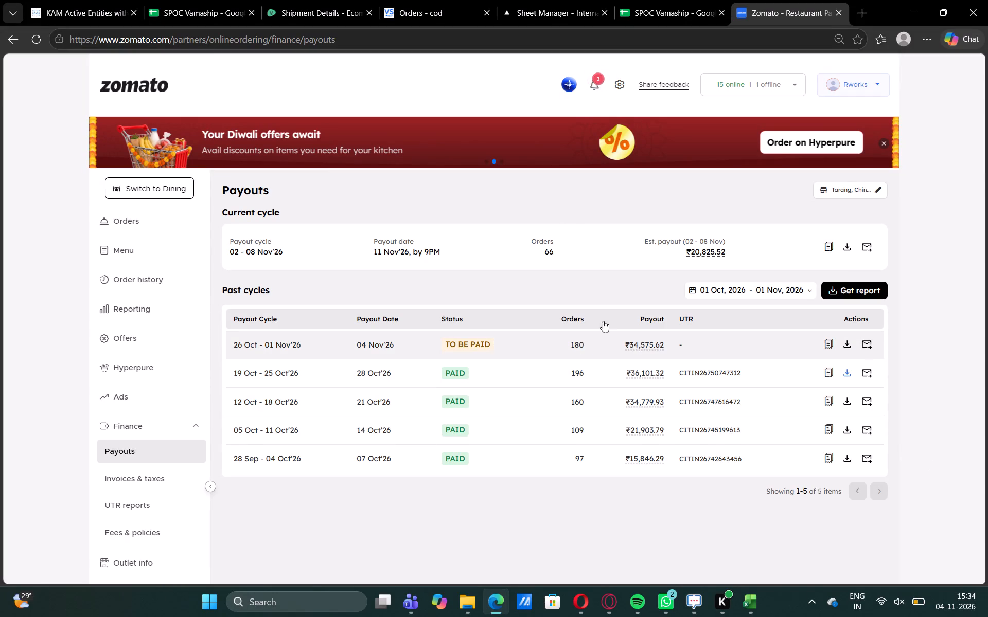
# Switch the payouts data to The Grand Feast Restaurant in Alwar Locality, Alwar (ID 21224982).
pyautogui.click(873, 192)
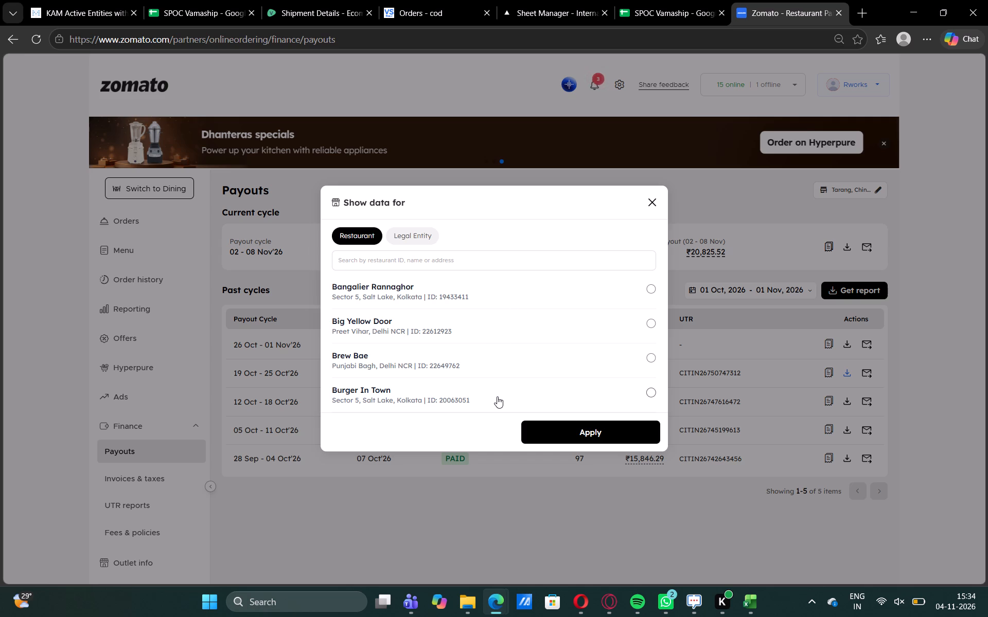
pyautogui.click(435, 262)
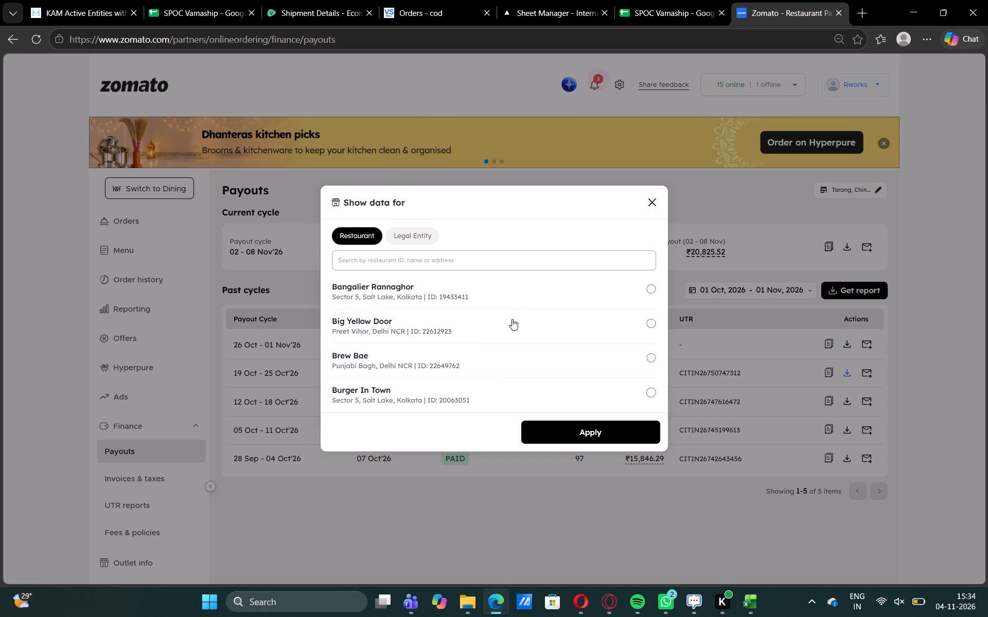
pyautogui.moveTo(554, 326); pyautogui.dragTo(548, 398)
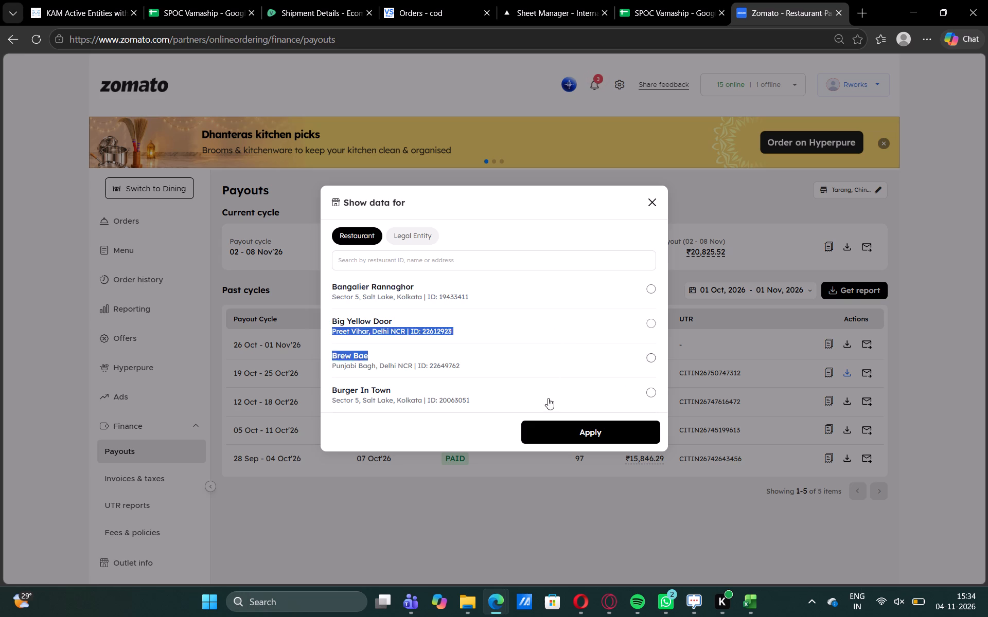
pyautogui.moveTo(548, 398); pyautogui.dragTo(535, 336)
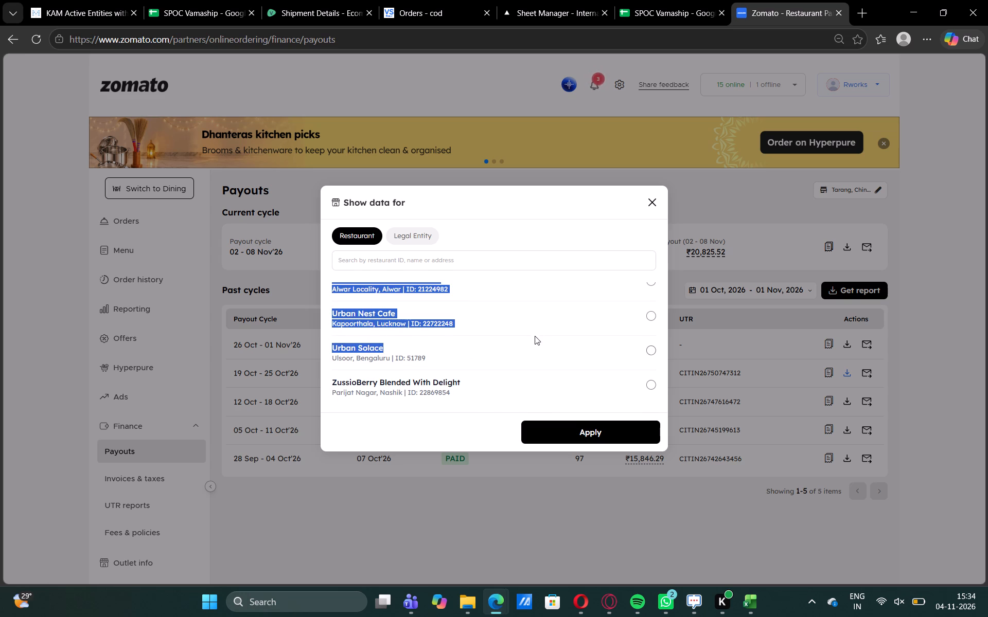
pyautogui.moveTo(535, 336); pyautogui.dragTo(530, 374)
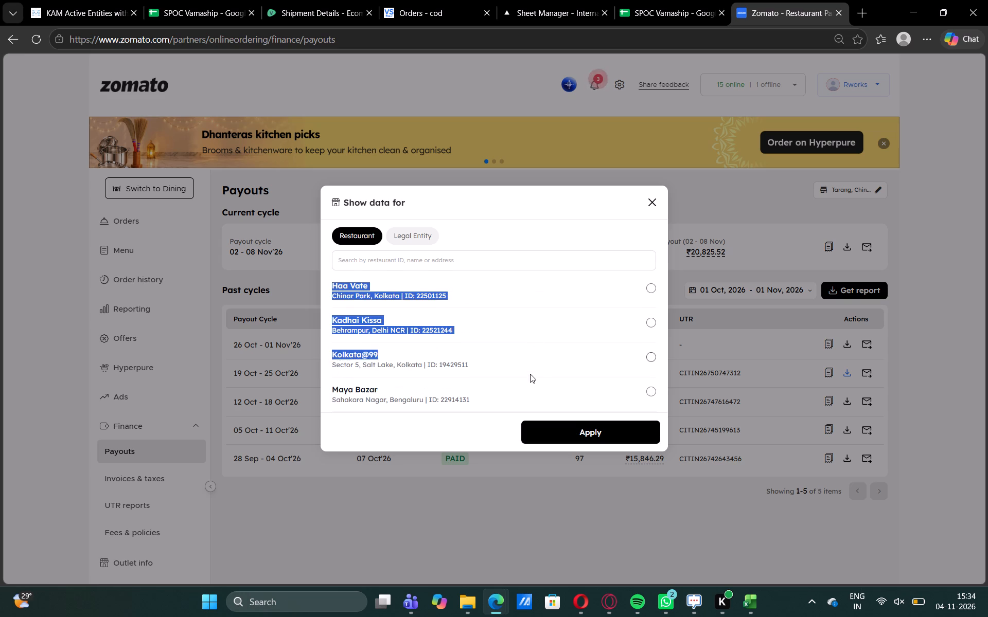
pyautogui.moveTo(530, 374); pyautogui.dragTo(528, 308)
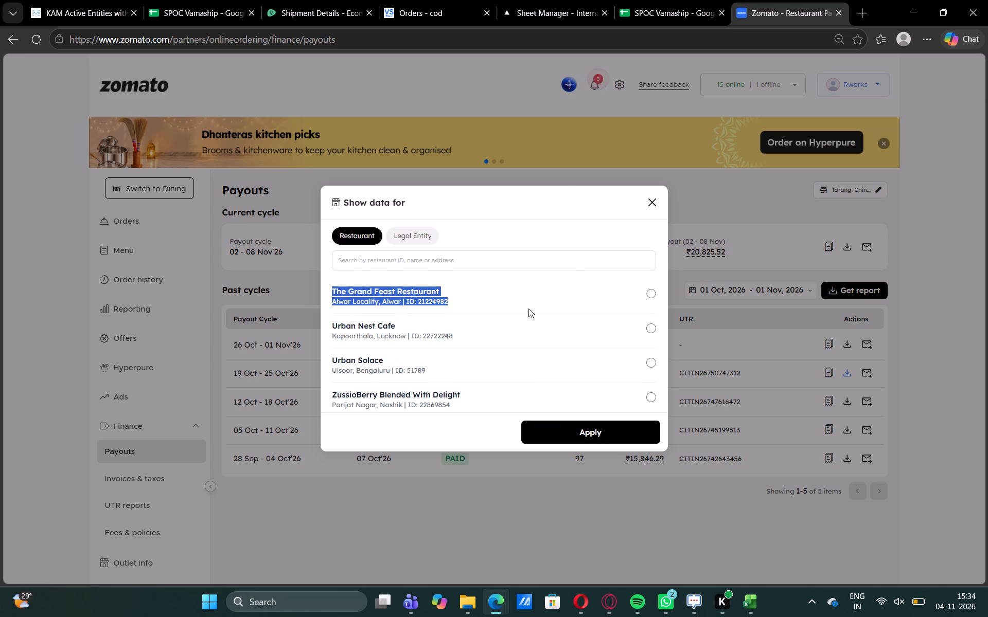
pyautogui.moveTo(528, 308); pyautogui.dragTo(528, 308)
pyautogui.click(652, 295)
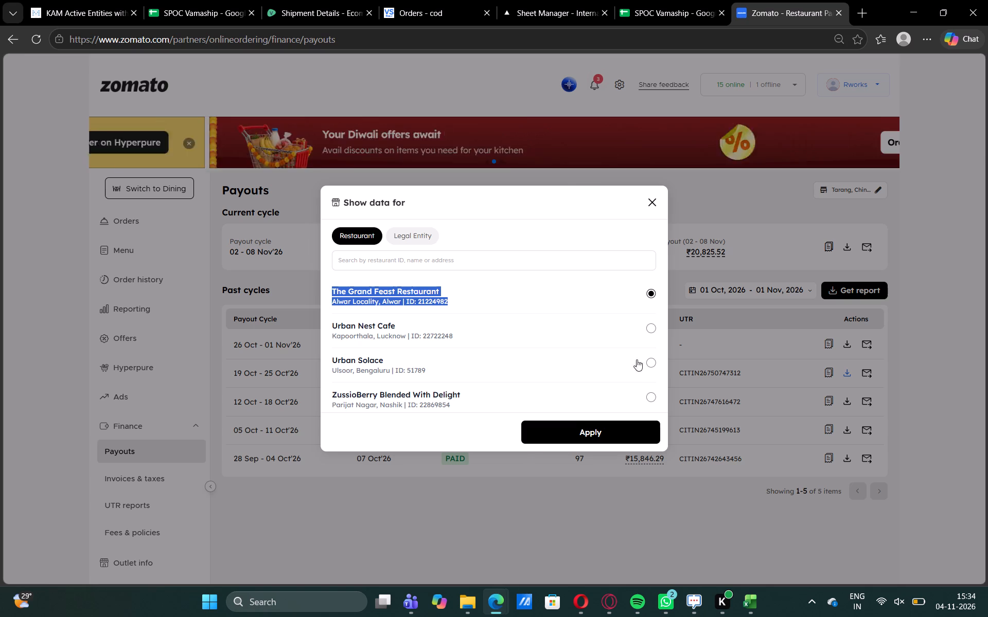
pyautogui.click(617, 432)
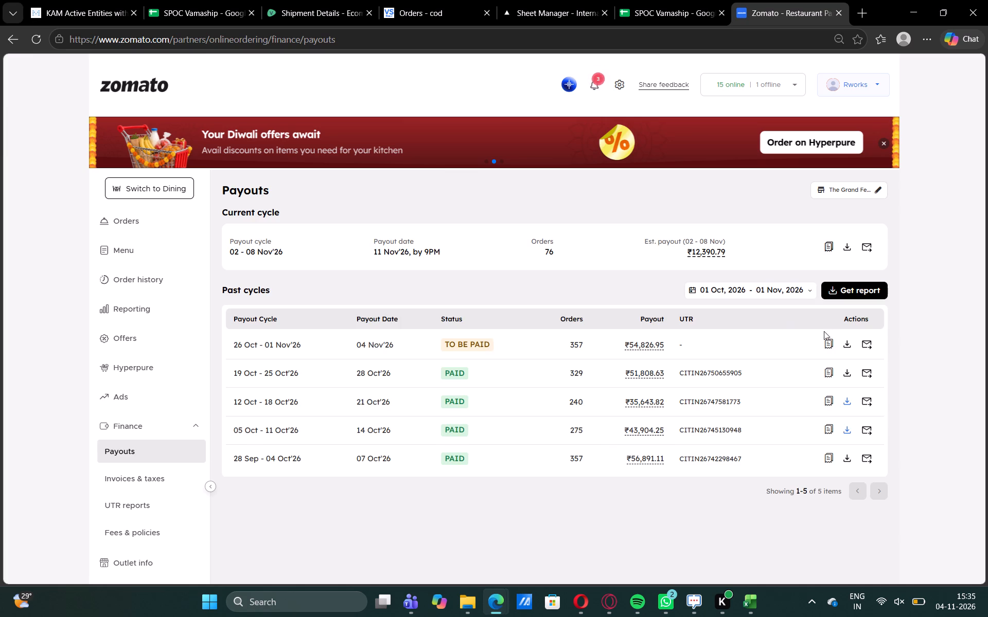
# Download The Grand Feast Restaurant's payout report for the 26 Oct to 01 Nov'26 cycle.
pyautogui.click(844, 344)
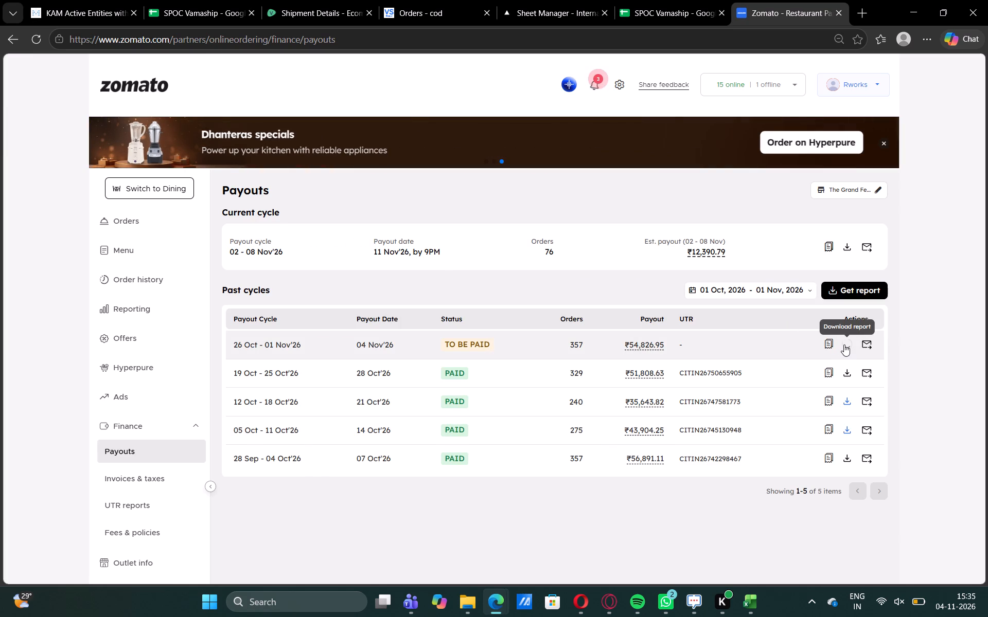
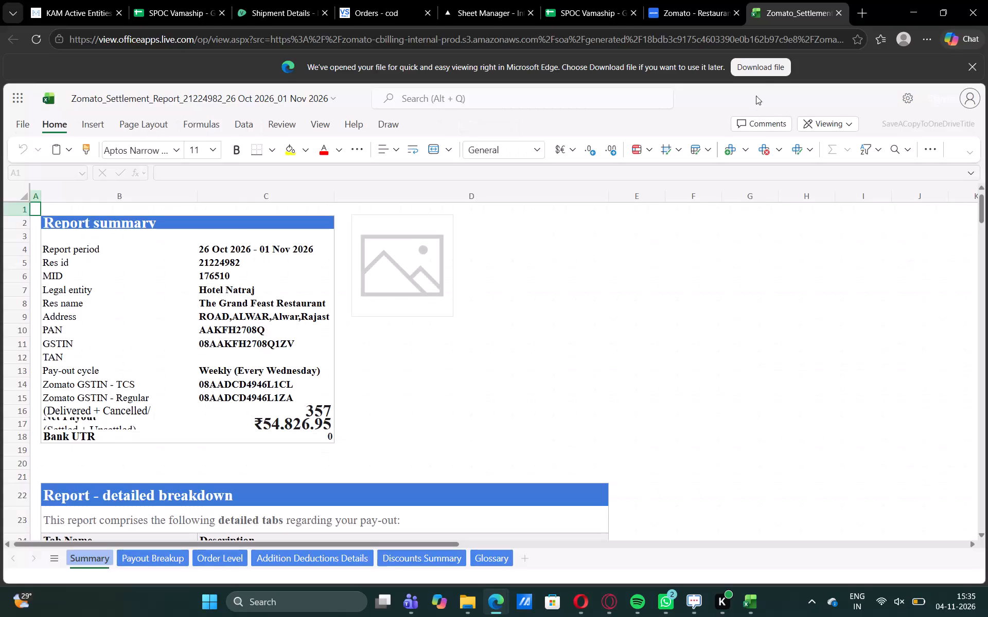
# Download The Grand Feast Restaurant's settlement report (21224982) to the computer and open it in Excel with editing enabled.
pyautogui.click(760, 64)
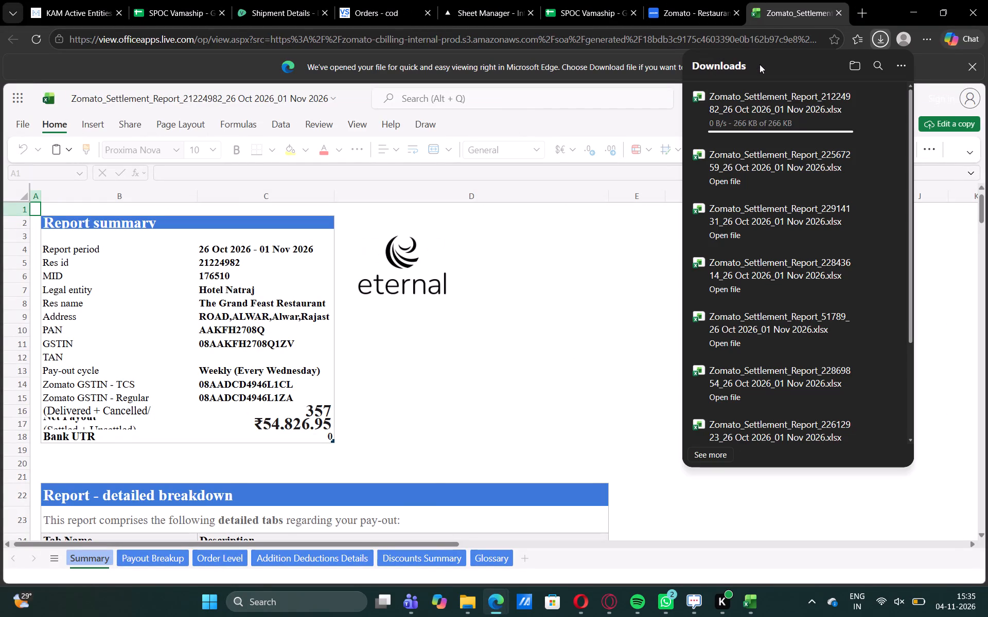
pyautogui.click(866, 113)
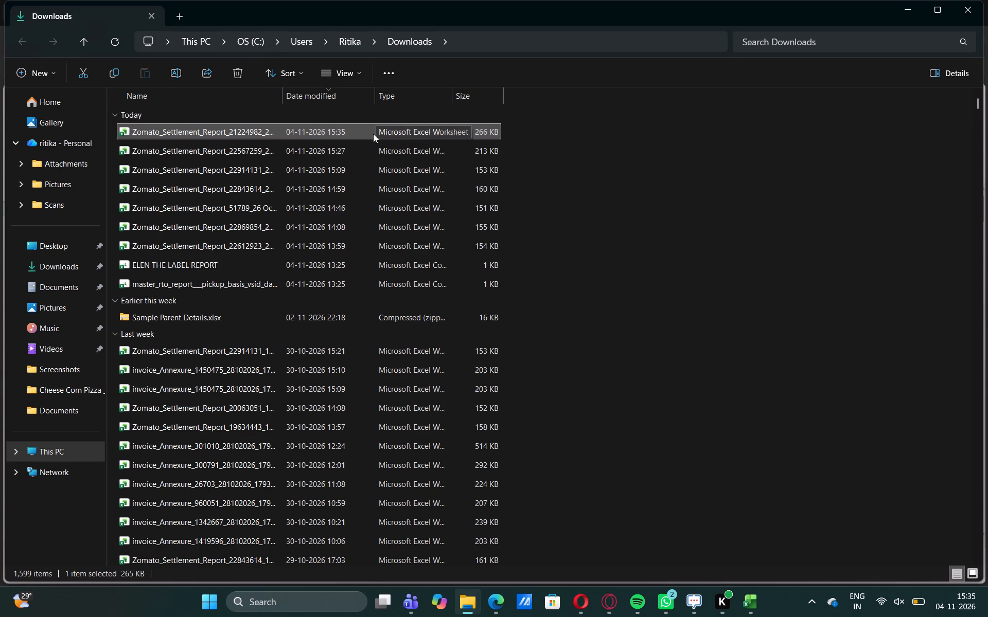
pyautogui.doubleClick(359, 136)
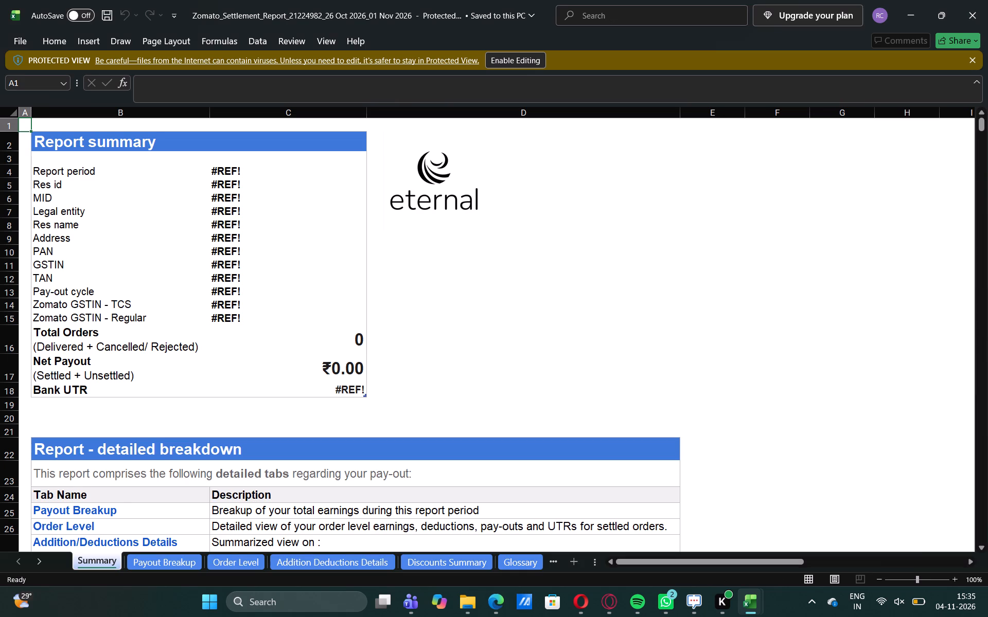
pyautogui.click(523, 64)
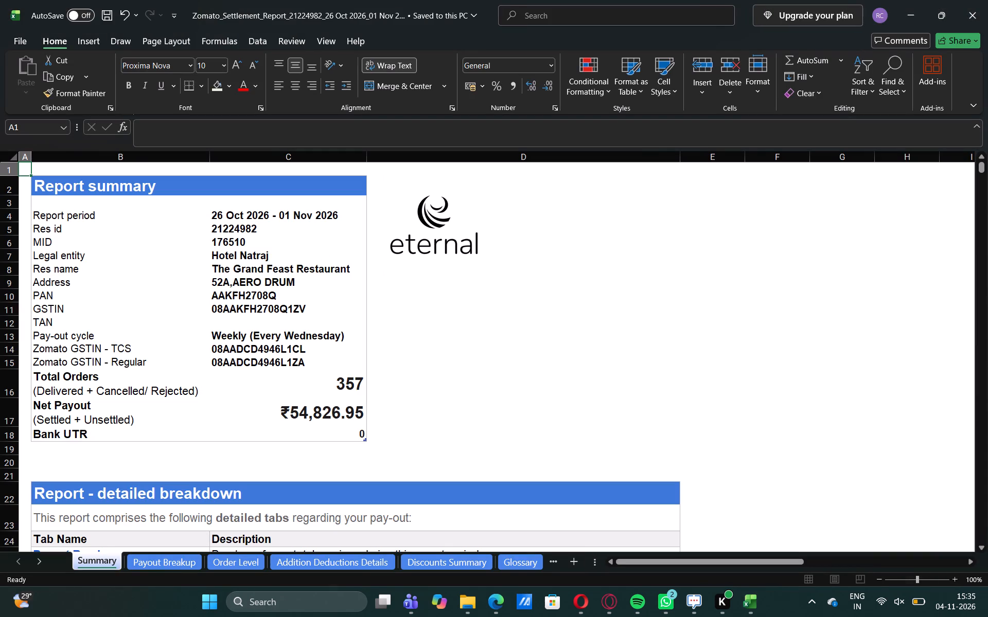
# Review the Payout Breakup sheet of The Grand Feast Restaurant's report, from the number of orders through the settlement breakdown.
pyautogui.click(177, 567)
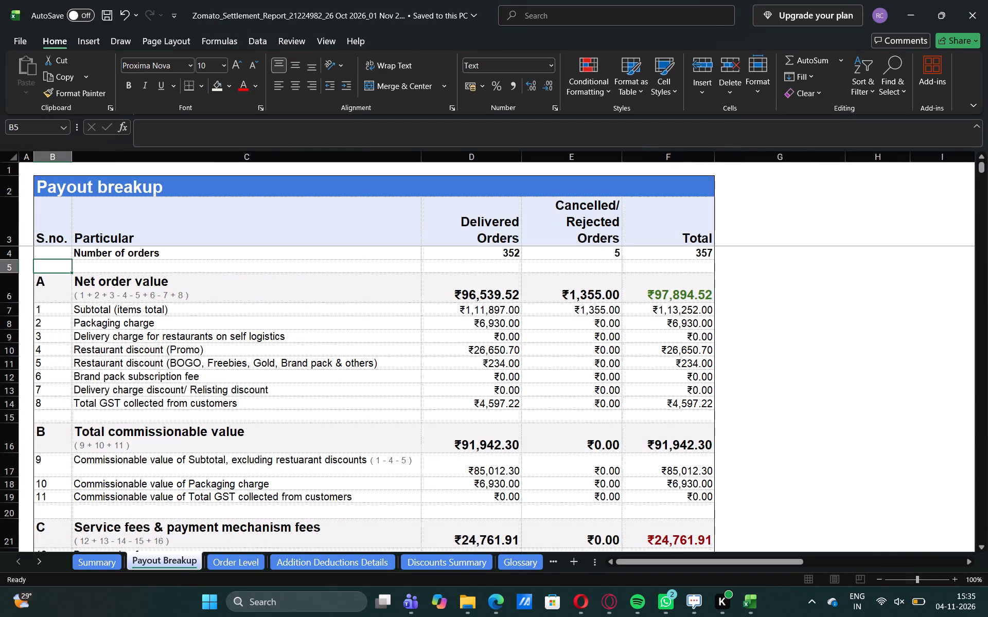
pyautogui.click(60, 257)
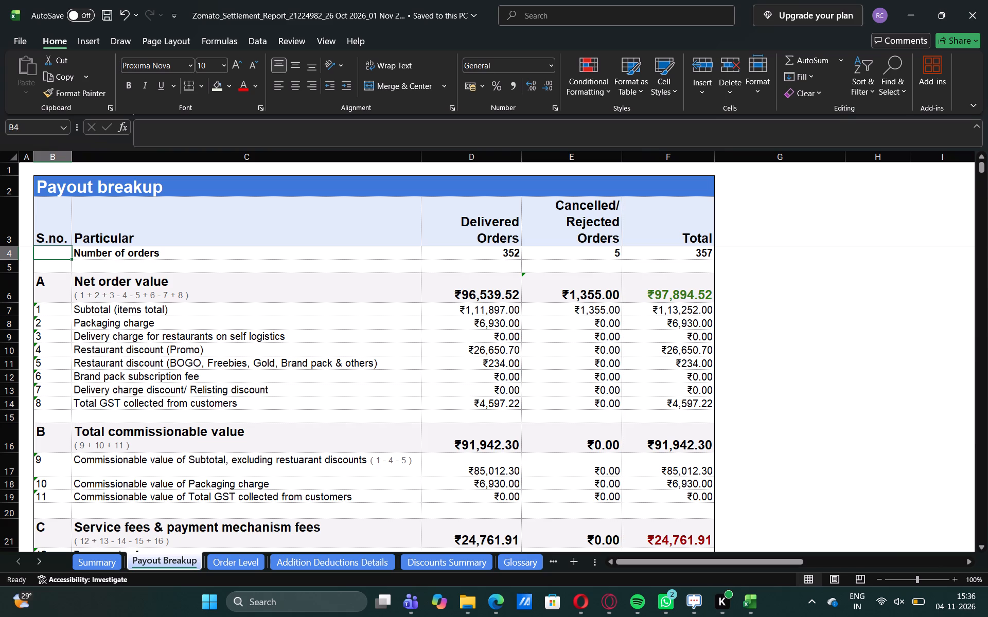
pyautogui.moveTo(979, 166); pyautogui.dragTo(979, 198)
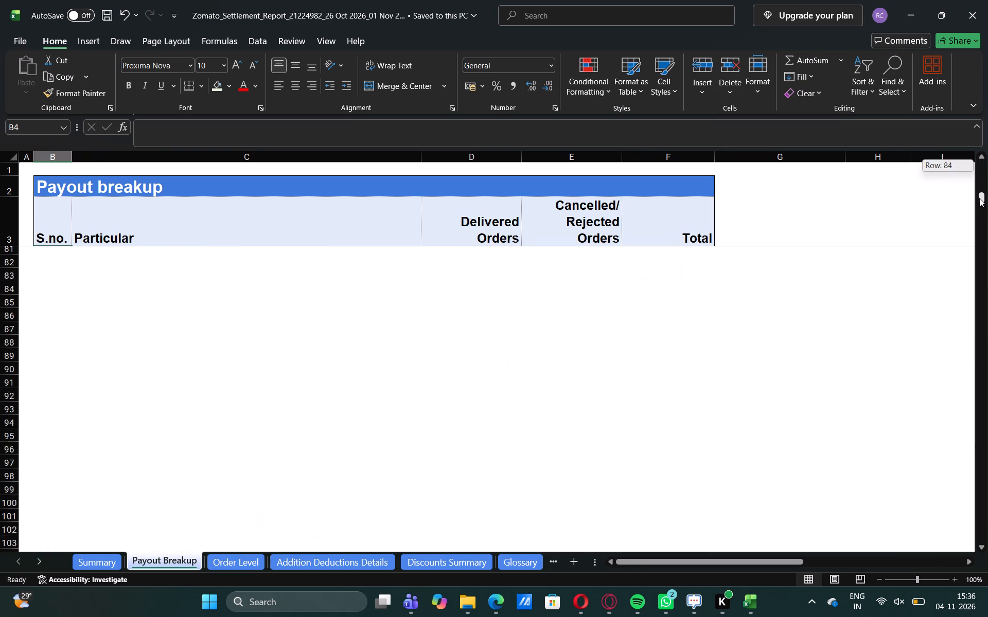
pyautogui.moveTo(979, 198); pyautogui.dragTo(974, 186)
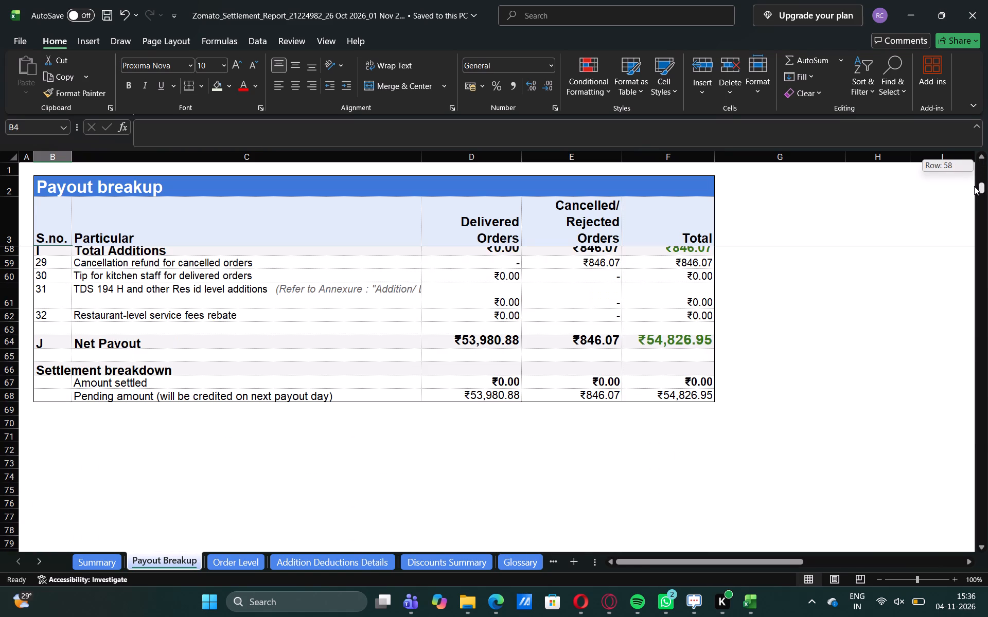
pyautogui.moveTo(974, 186); pyautogui.dragTo(987, 125)
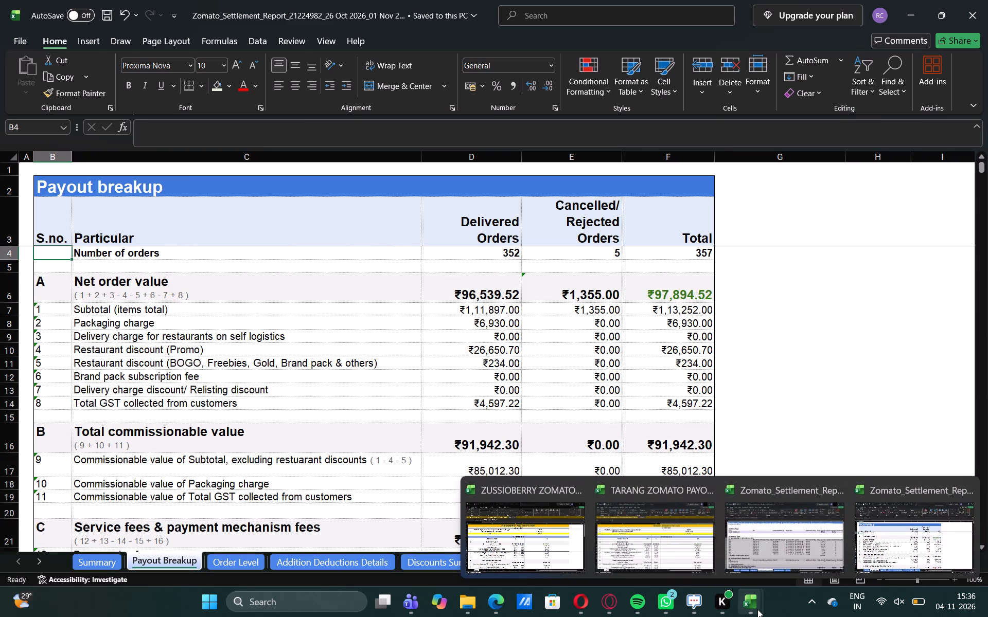
pyautogui.click(708, 491)
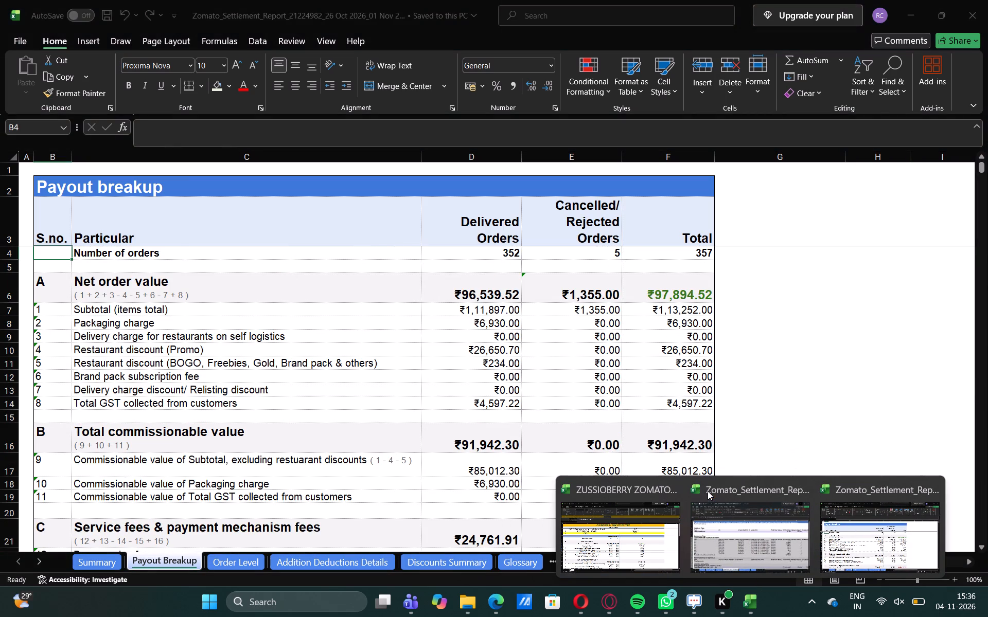
pyautogui.click(801, 491)
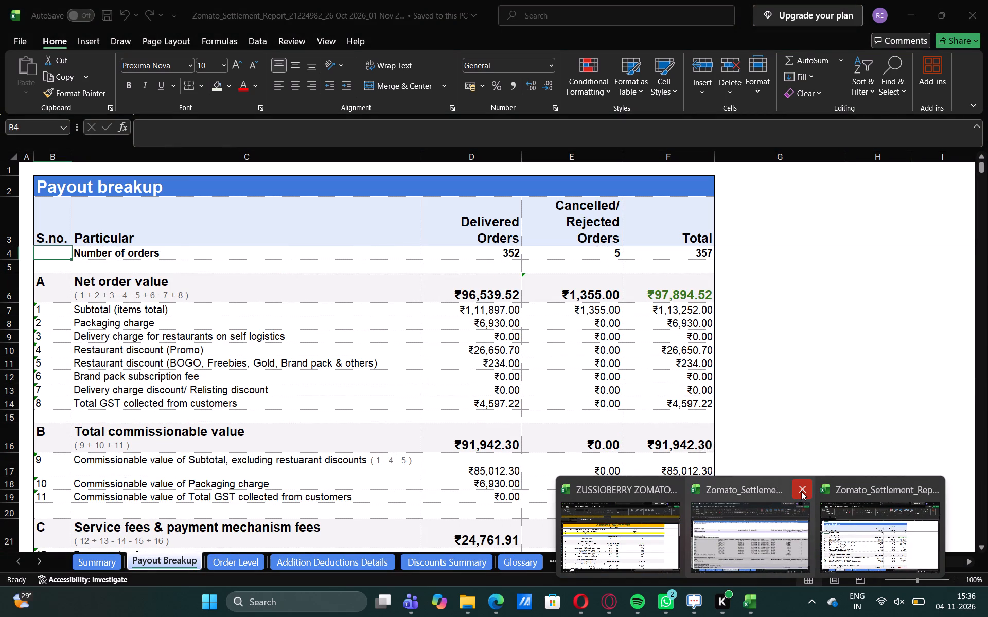
pyautogui.click(606, 412)
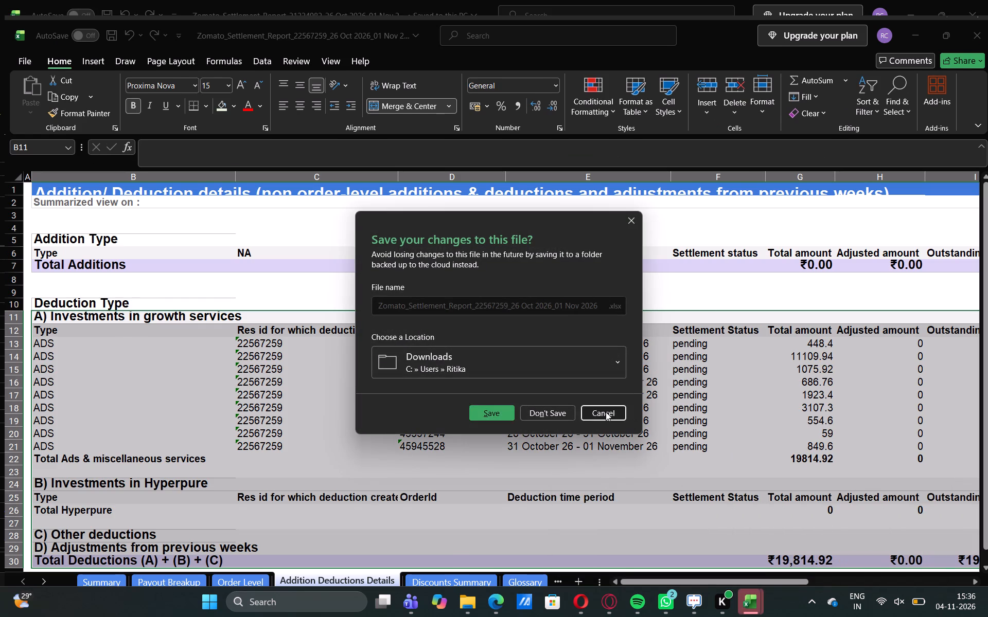
pyautogui.click(111, 583)
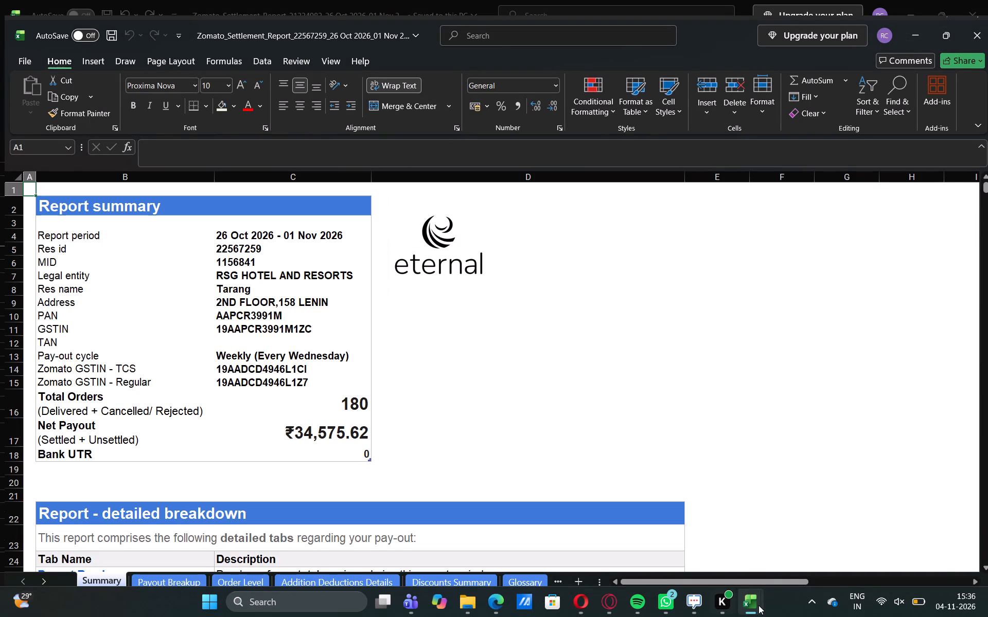
pyautogui.click(798, 490)
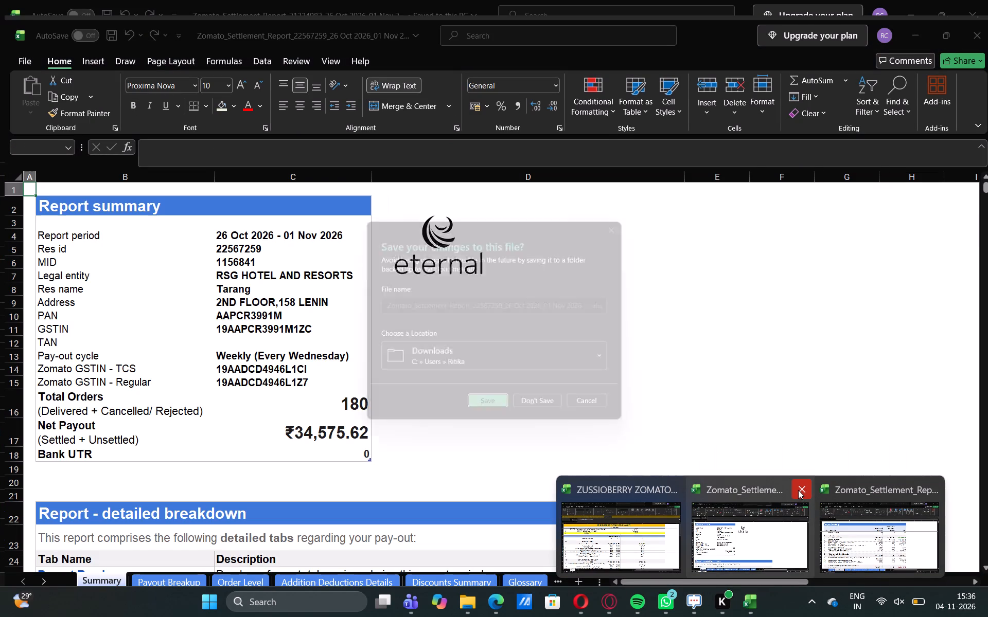
pyautogui.click(536, 413)
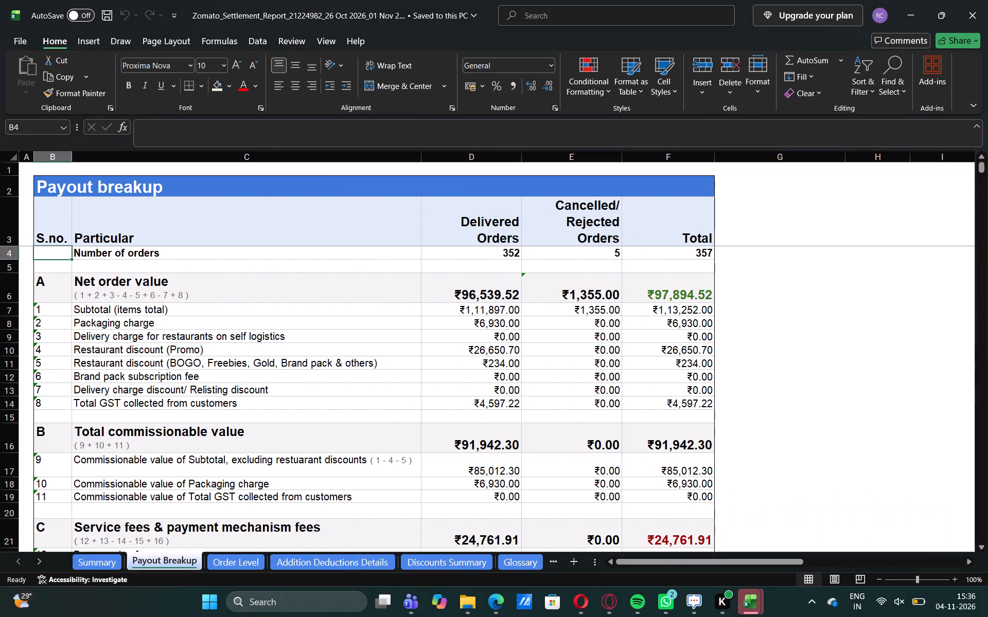
# Open the ZUSSIOBERRY ZOMATO PAYOUT workbook from the recent Excel files.
pyautogui.rightClick(755, 602)
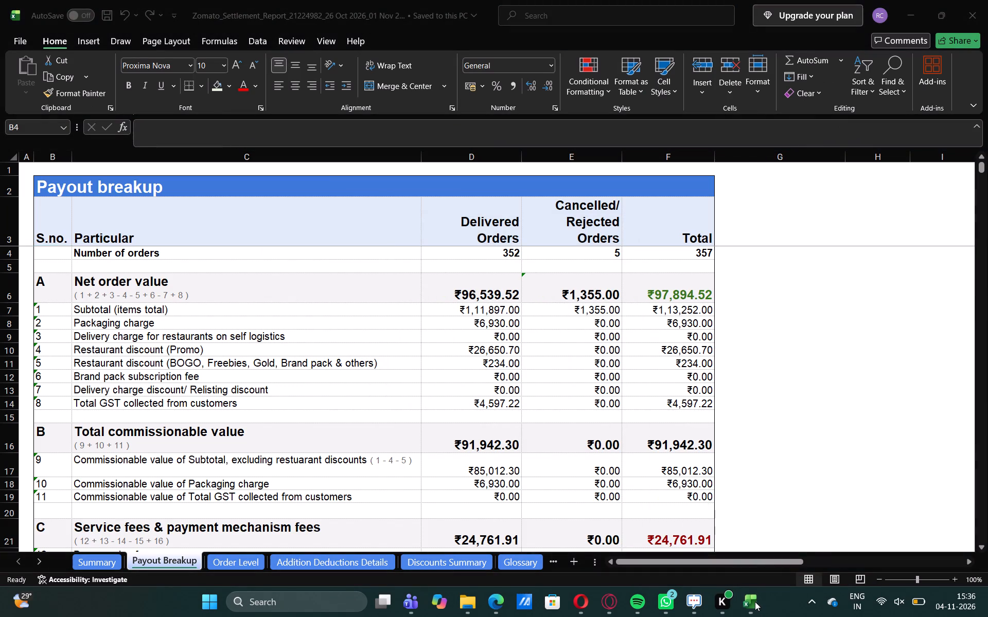
pyautogui.click(710, 521)
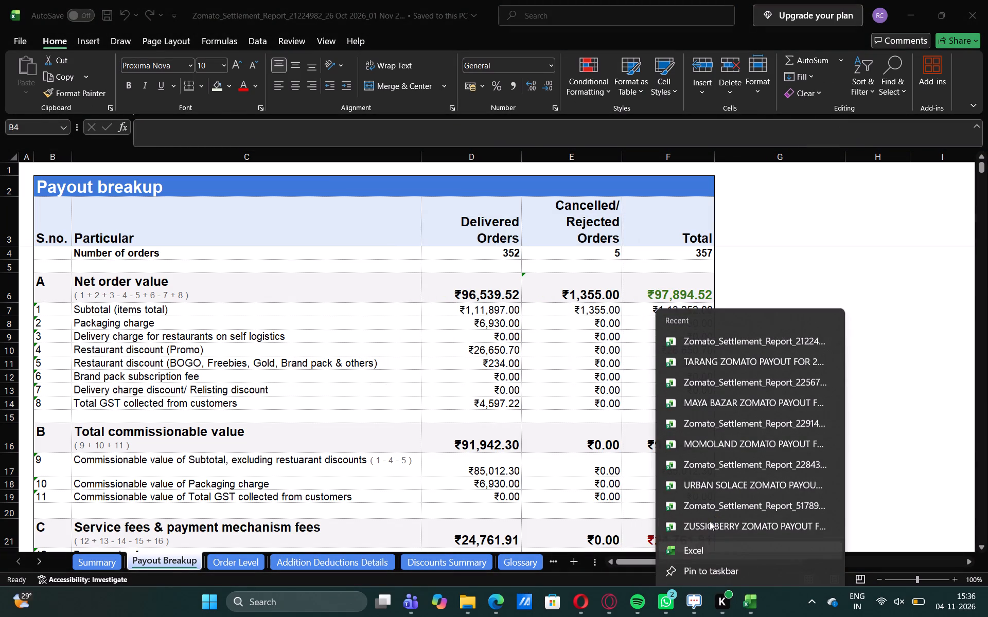
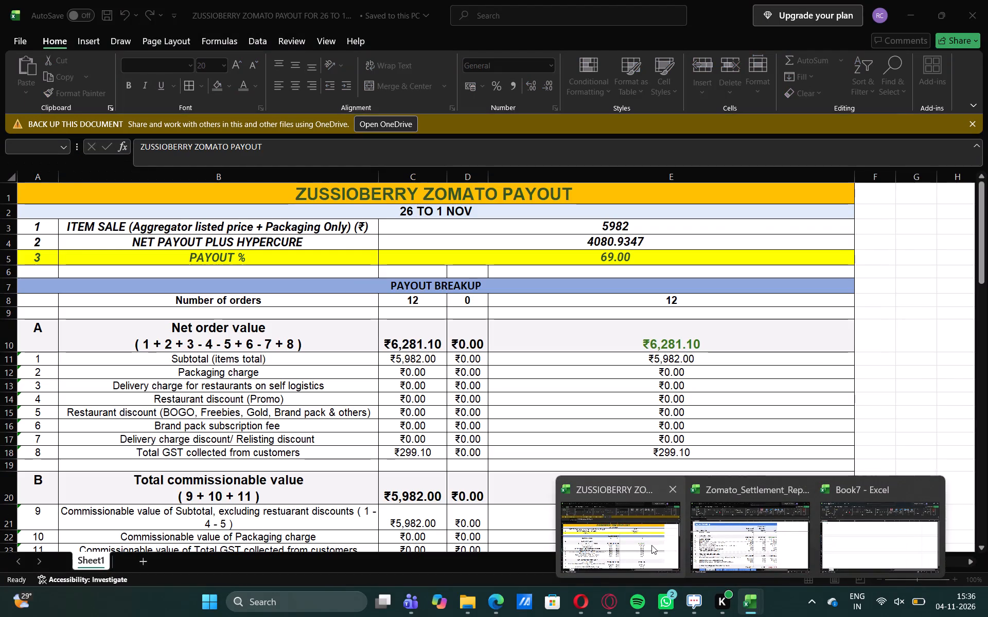
# Copy the header block, rows 1 to 7, from the ZUSSIOBERRY payout sheet into cell A1 of the blank Book7 workbook.
pyautogui.click(649, 545)
pyautogui.click(89, 194)
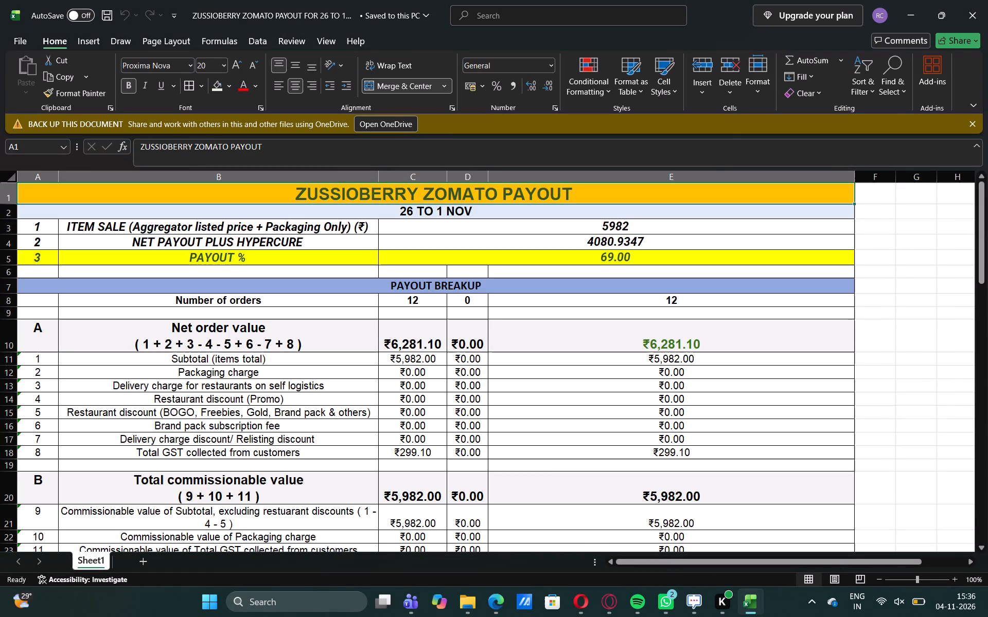
pyautogui.moveTo(89, 194); pyautogui.dragTo(107, 271)
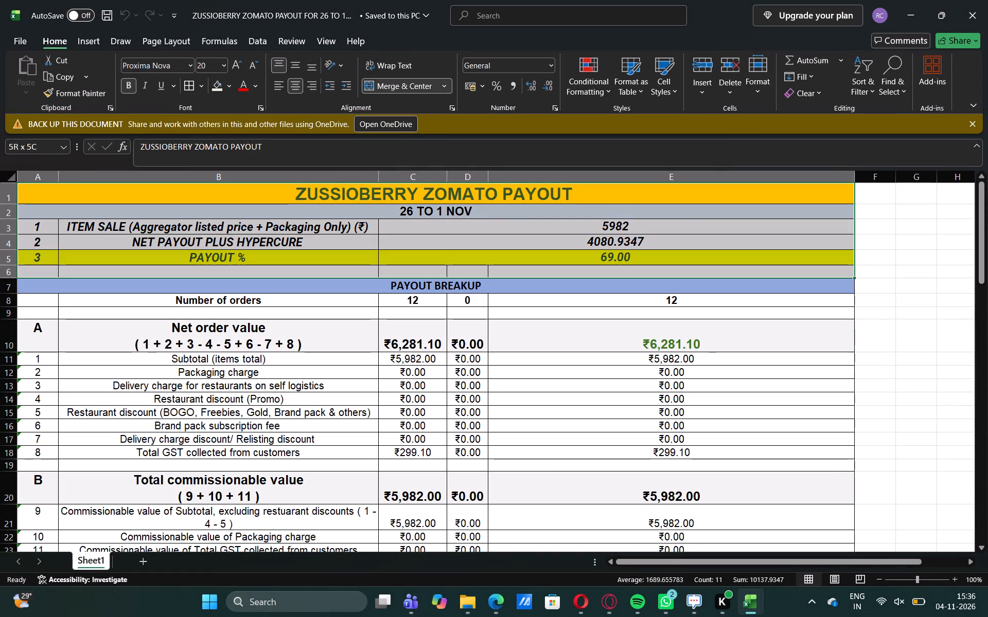
pyautogui.moveTo(107, 271); pyautogui.dragTo(110, 290)
pyautogui.hotkey('ctrl', 'c')
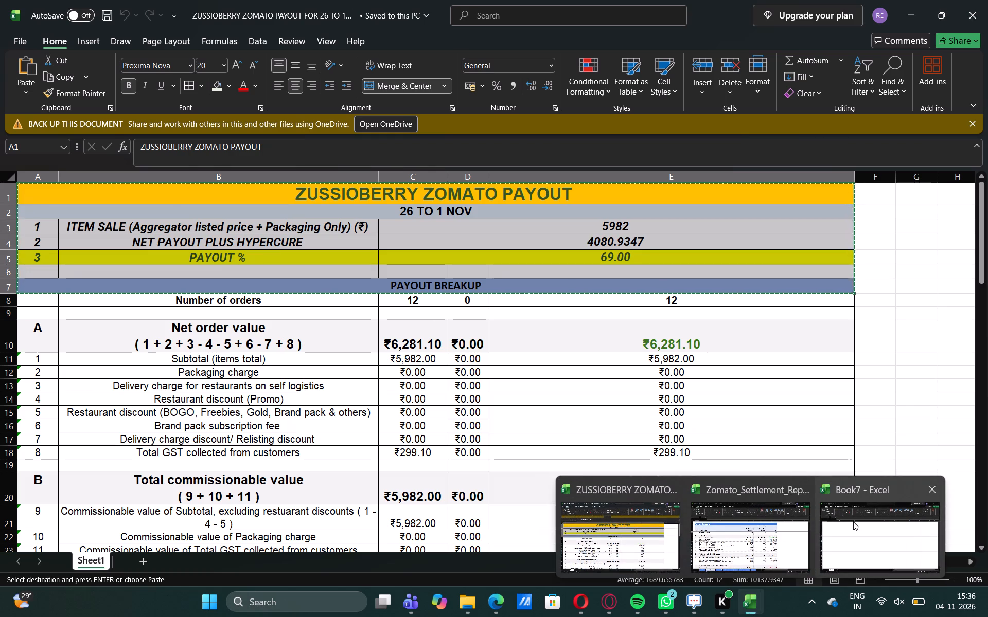
pyautogui.click(853, 521)
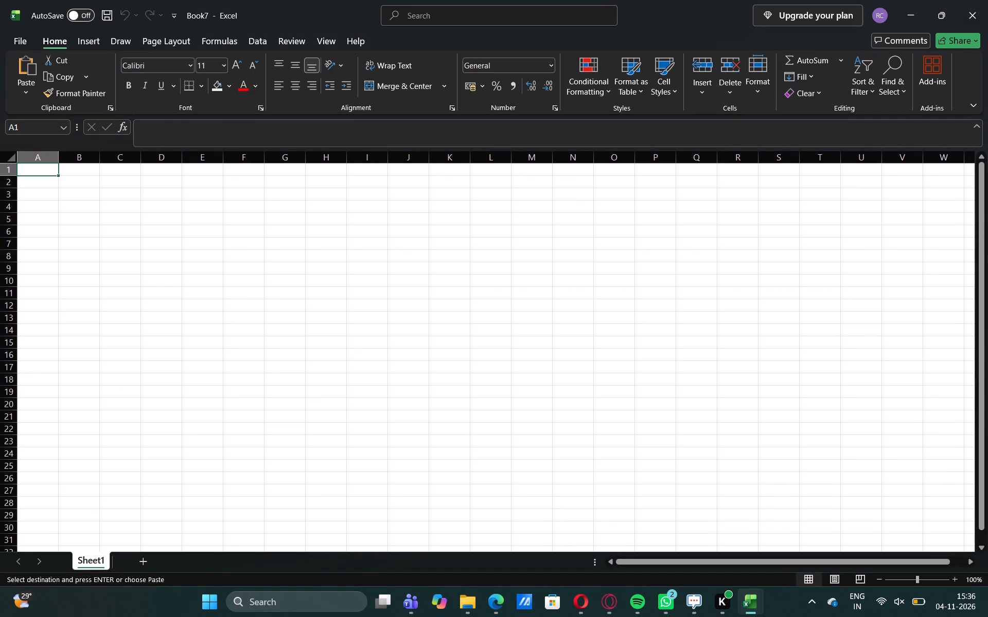
pyautogui.hotkey('ctrl', 'v')
pyautogui.click(272, 215)
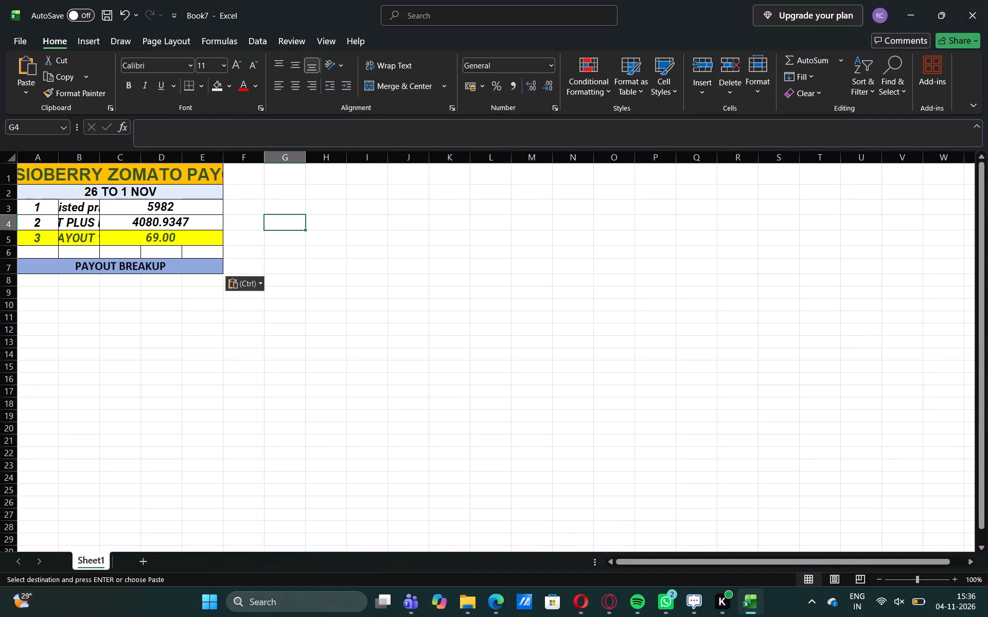
# Widen column E to about 114 and widen column B until the full ITEM SALE label fits.
pyautogui.moveTo(223, 153); pyautogui.dragTo(715, 176)
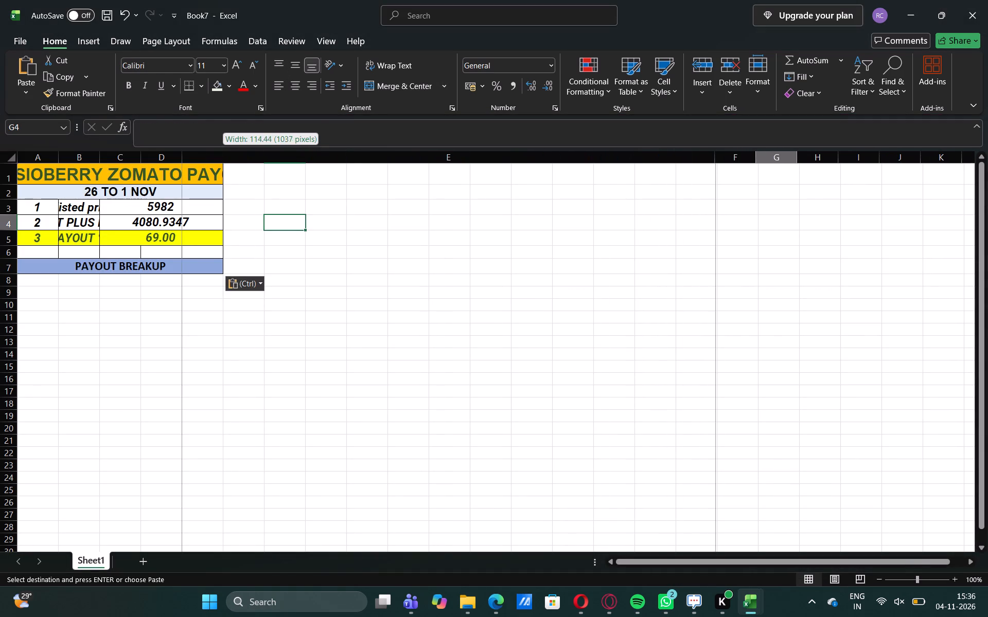
pyautogui.moveTo(715, 176); pyautogui.dragTo(717, 177)
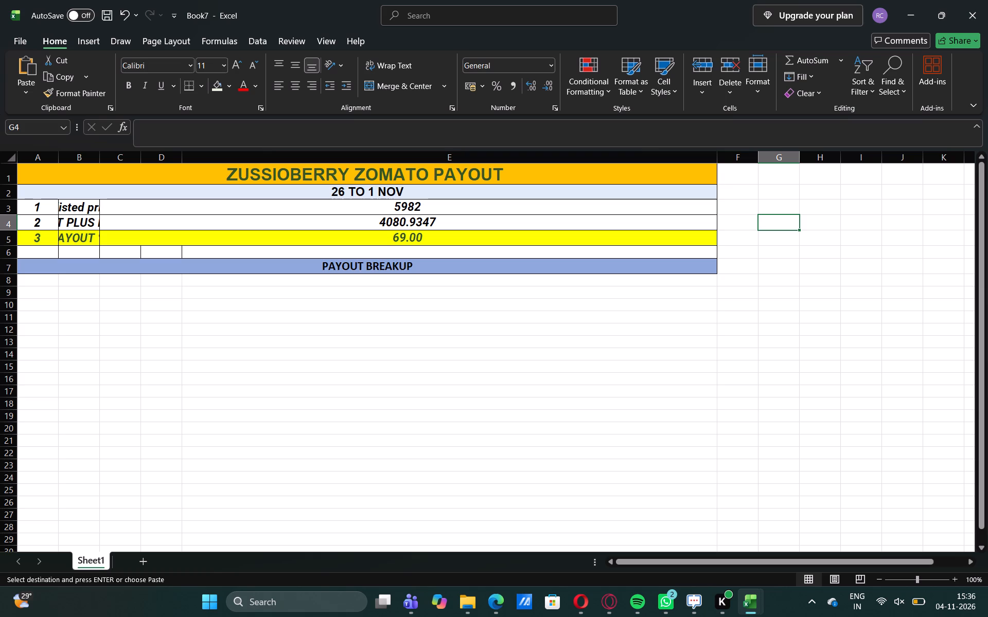
pyautogui.moveTo(96, 158); pyautogui.dragTo(245, 152)
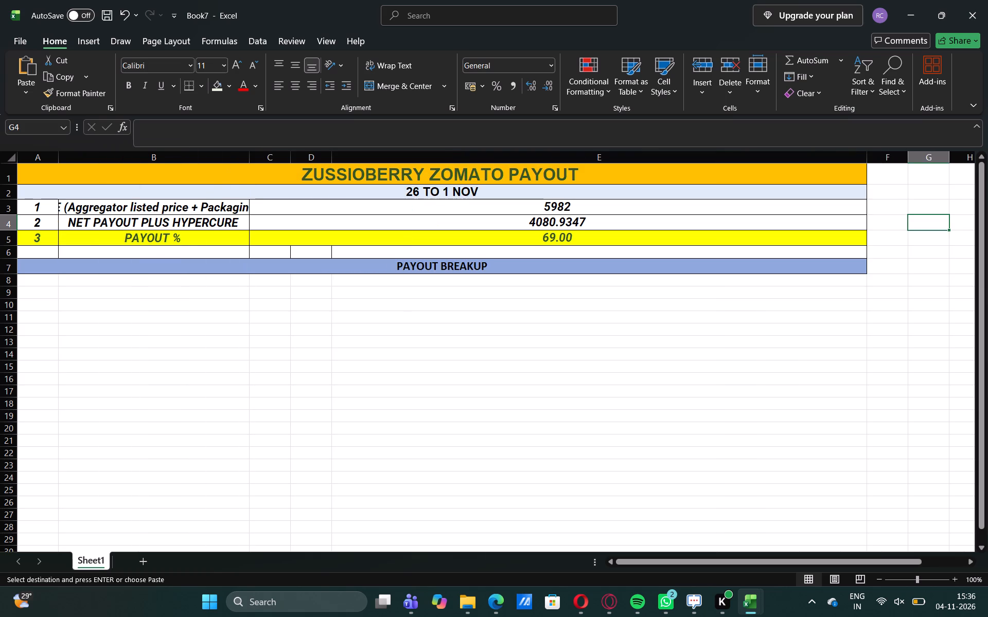
pyautogui.moveTo(251, 157); pyautogui.dragTo(356, 151)
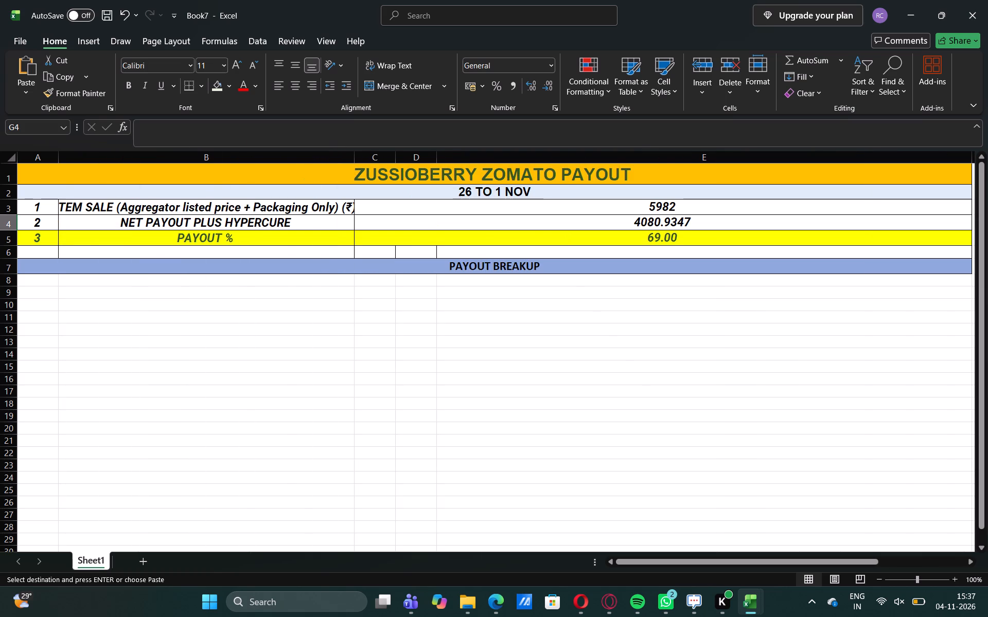
pyautogui.moveTo(356, 151); pyautogui.dragTo(405, 151)
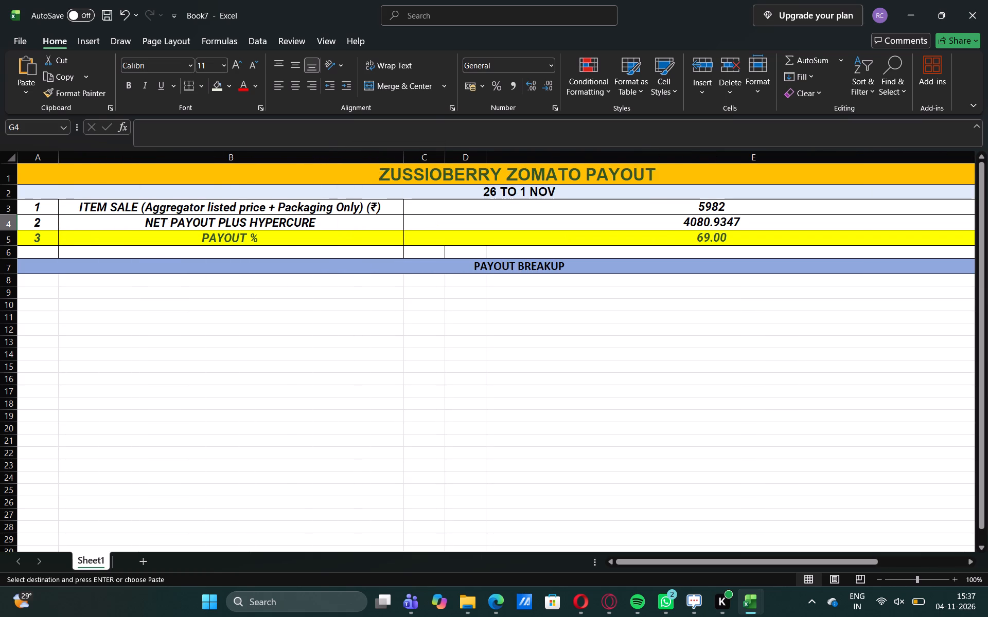
# Replace the title in the merged row 1 cell with THE GRAND FEAST ZOMATO PAYOUT.
pyautogui.click(422, 169)
pyautogui.press('BackSpace')
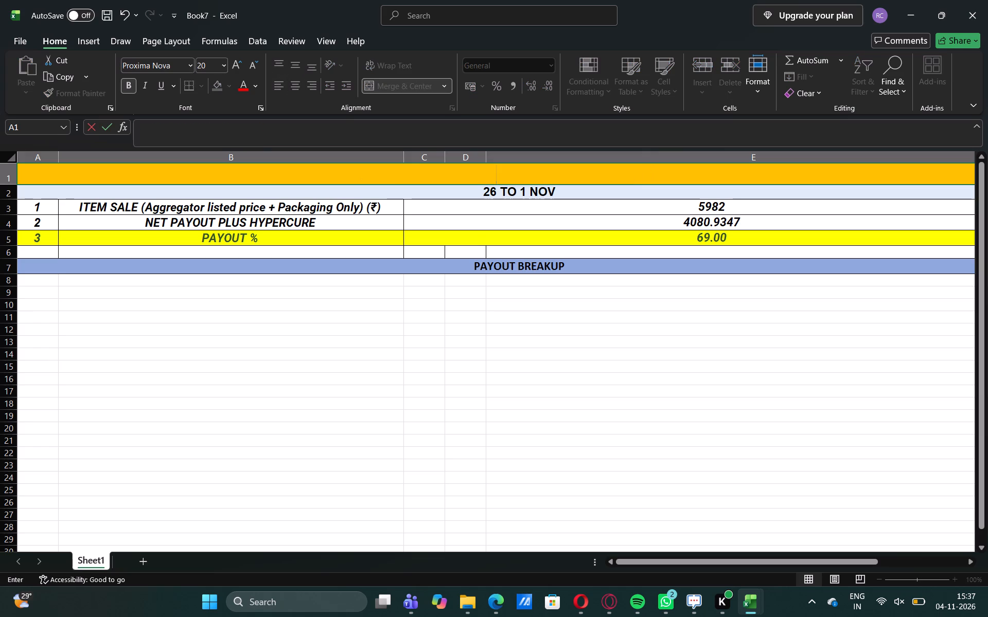
pyautogui.press('y')
pyautogui.press('BackSpace')
pyautogui.write('THE GRAND FEAST ZOMATO PAYOUT')
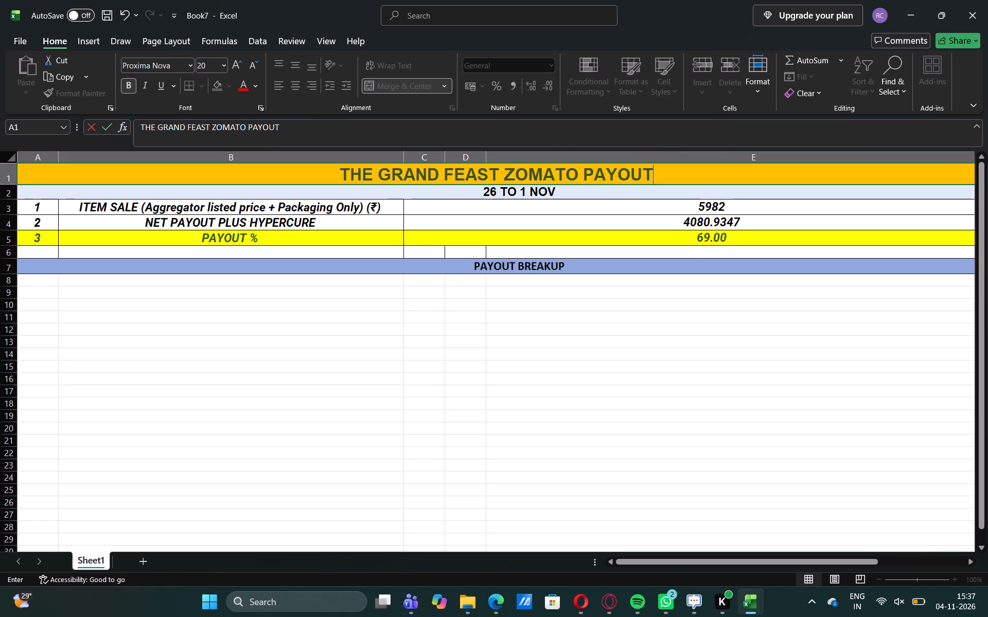
pyautogui.click(57, 284)
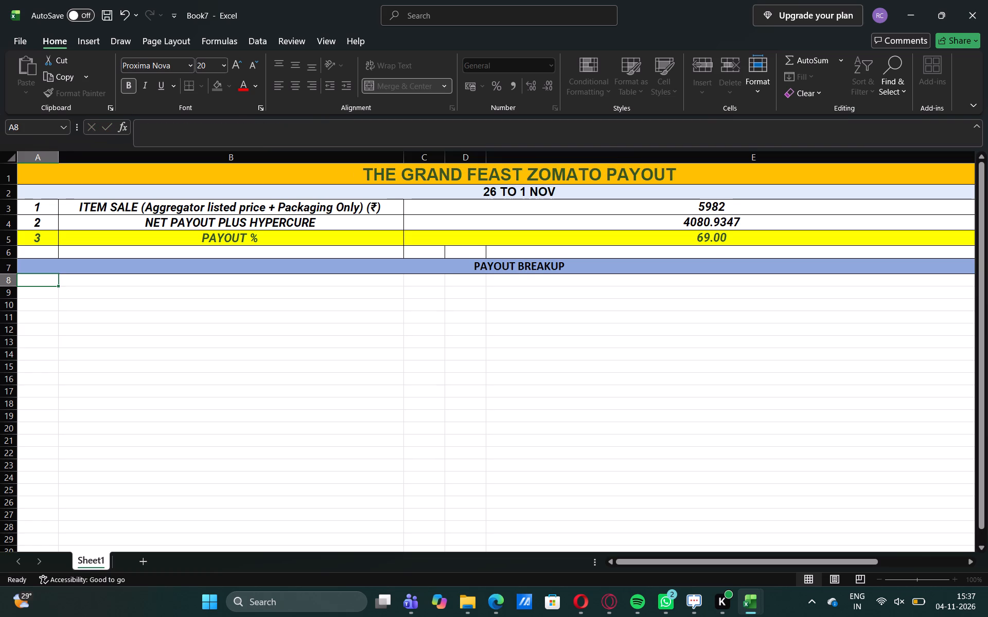